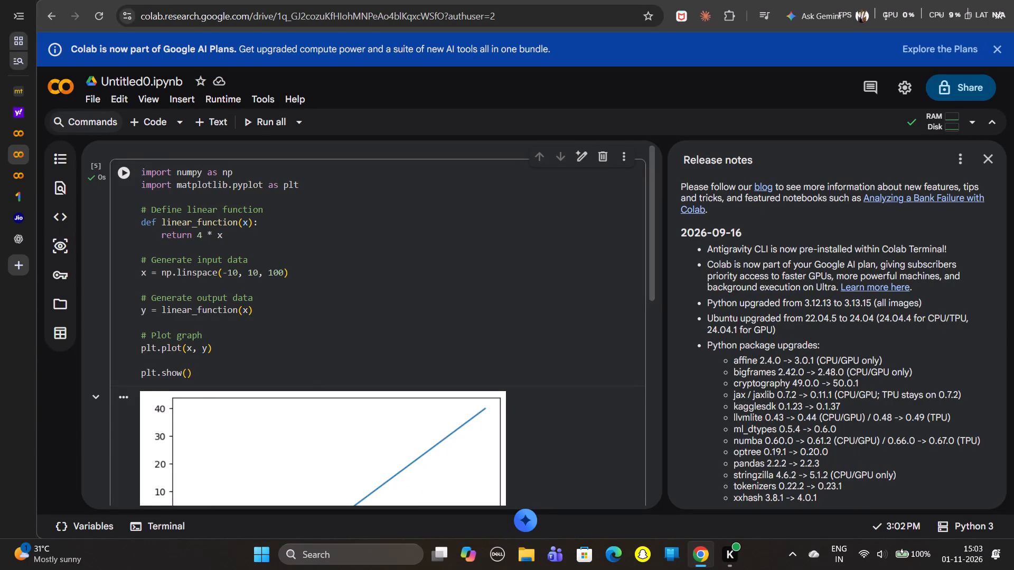
Switch to ChatGPT and open the recent chat "Hacker Presentation Creation".
click(18, 248)
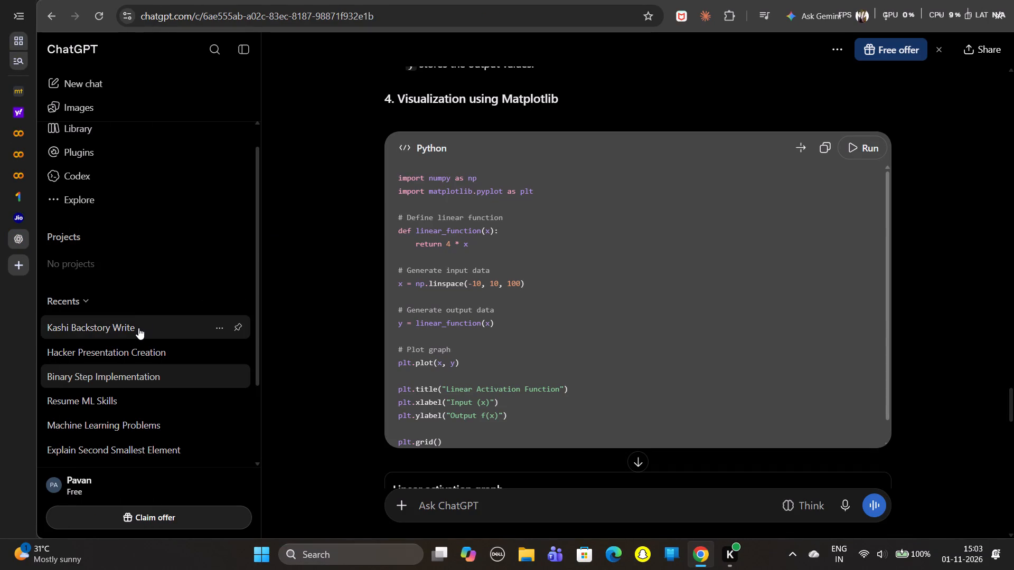
click(138, 328)
click(134, 347)
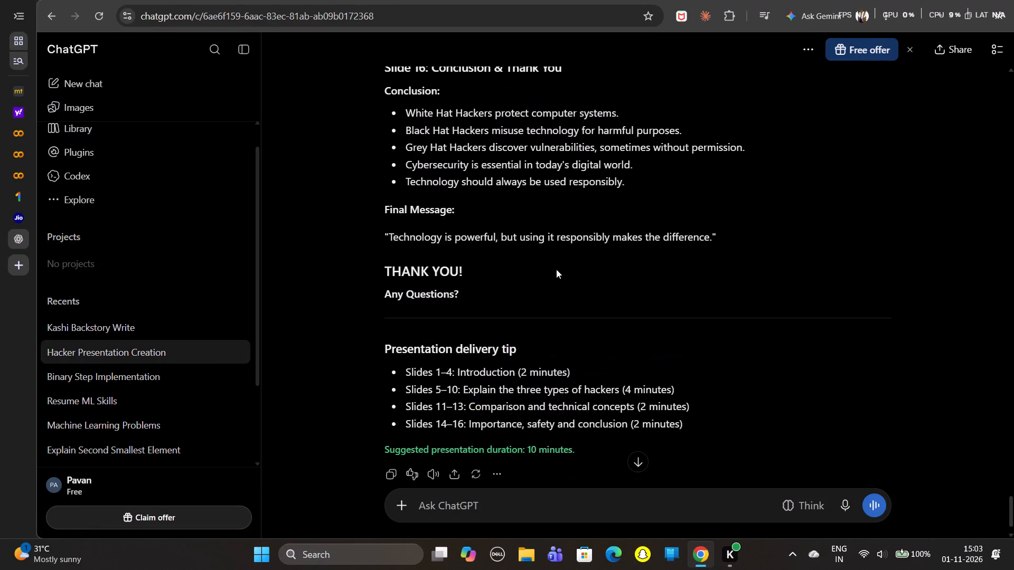
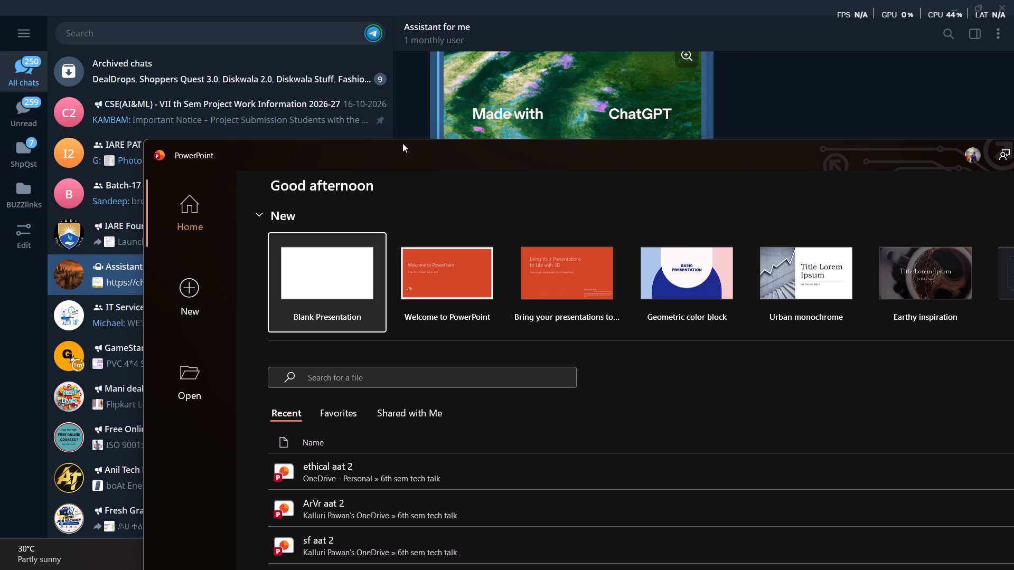
Snap the PowerPoint start window to the left half of the desktop.
key(super+Left)
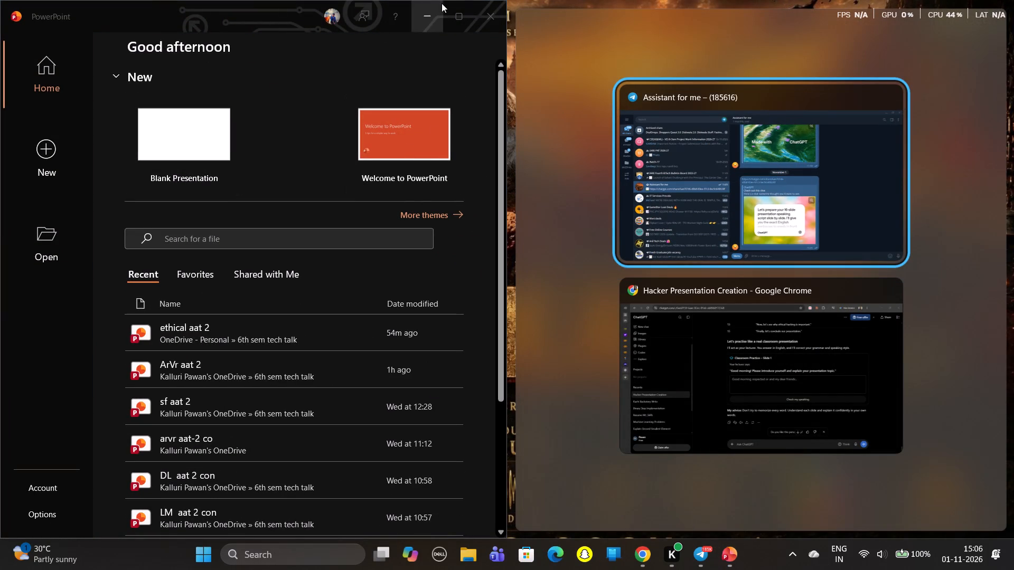
Show PowerPoint full screen and open the recent presentation "ethical aat 2" from the 6th sem tech talk folder.
click(451, 7)
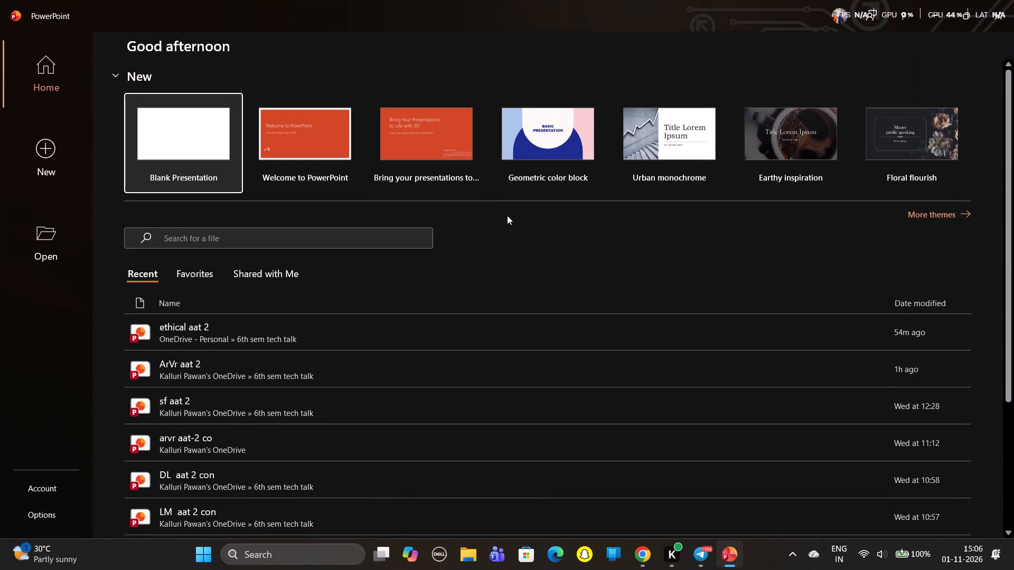
click(317, 323)
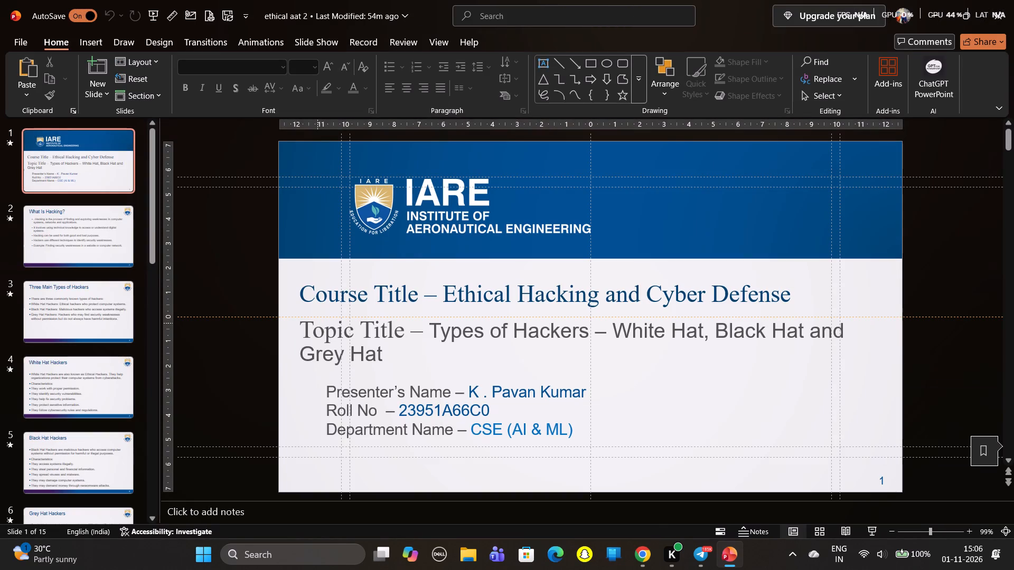
Open the slide show recording view for the presentation at the title slide.
click(359, 46)
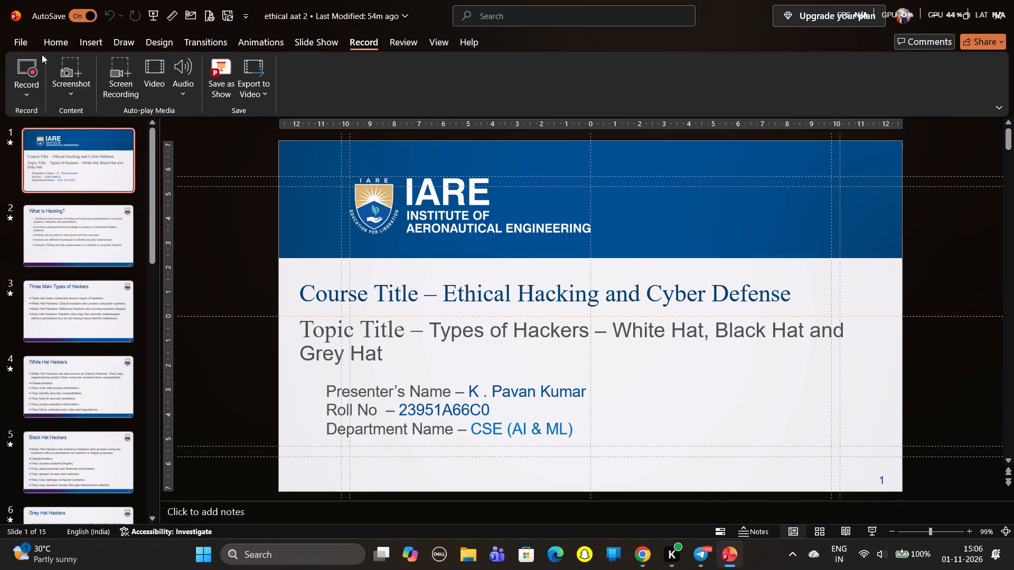
click(29, 66)
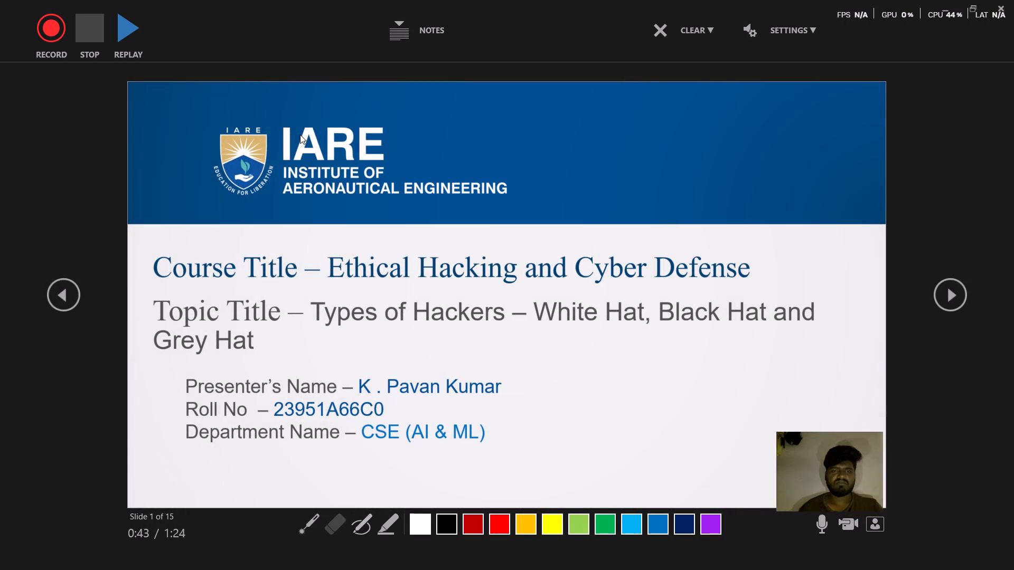
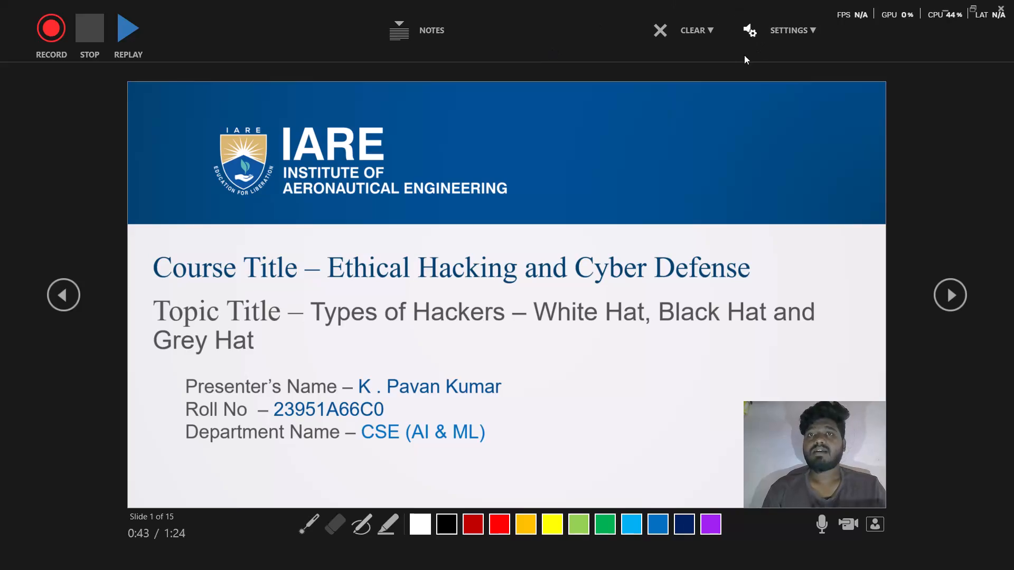
Clear the existing recordings on all slides of the presentation.
click(686, 25)
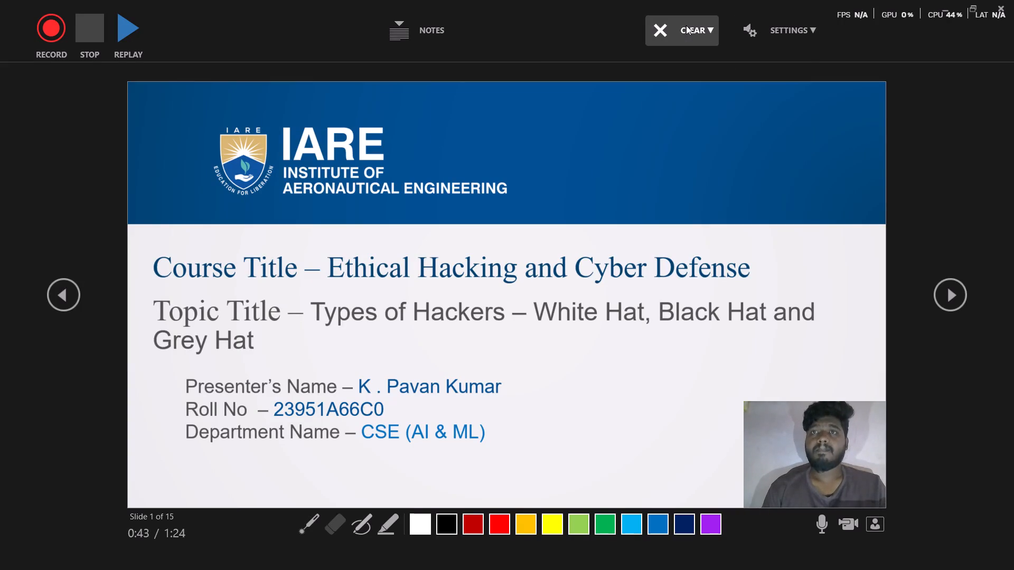
click(693, 90)
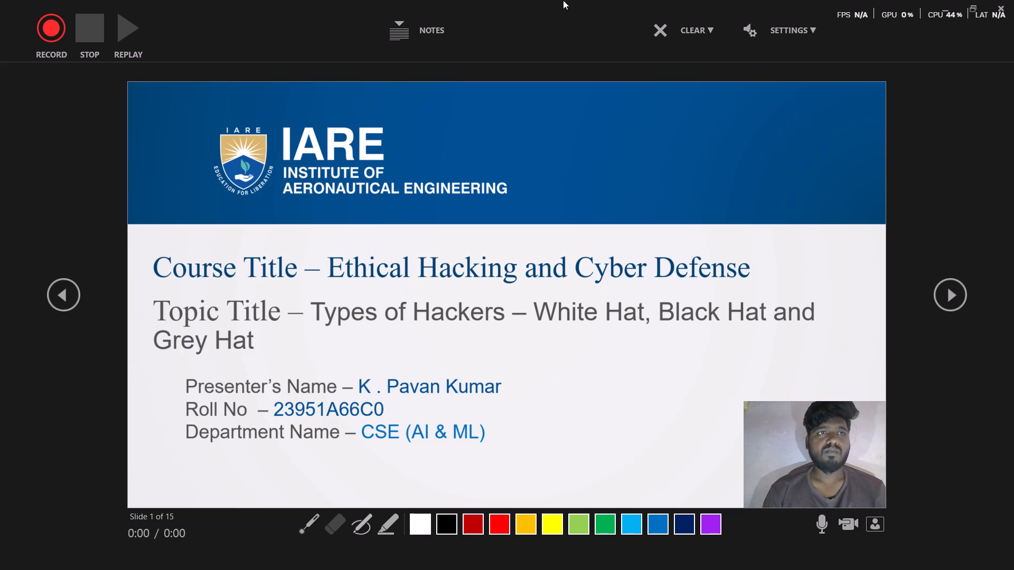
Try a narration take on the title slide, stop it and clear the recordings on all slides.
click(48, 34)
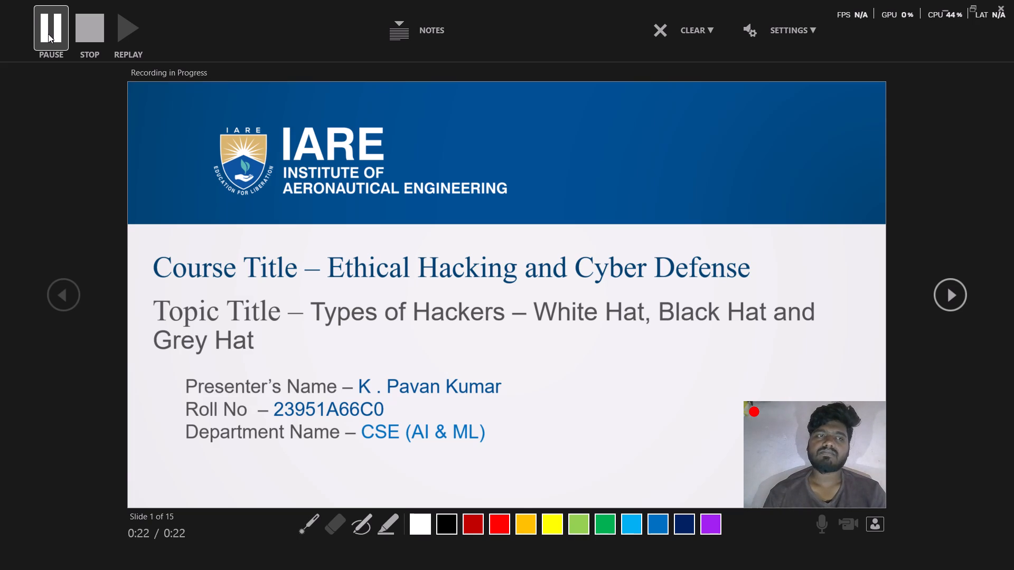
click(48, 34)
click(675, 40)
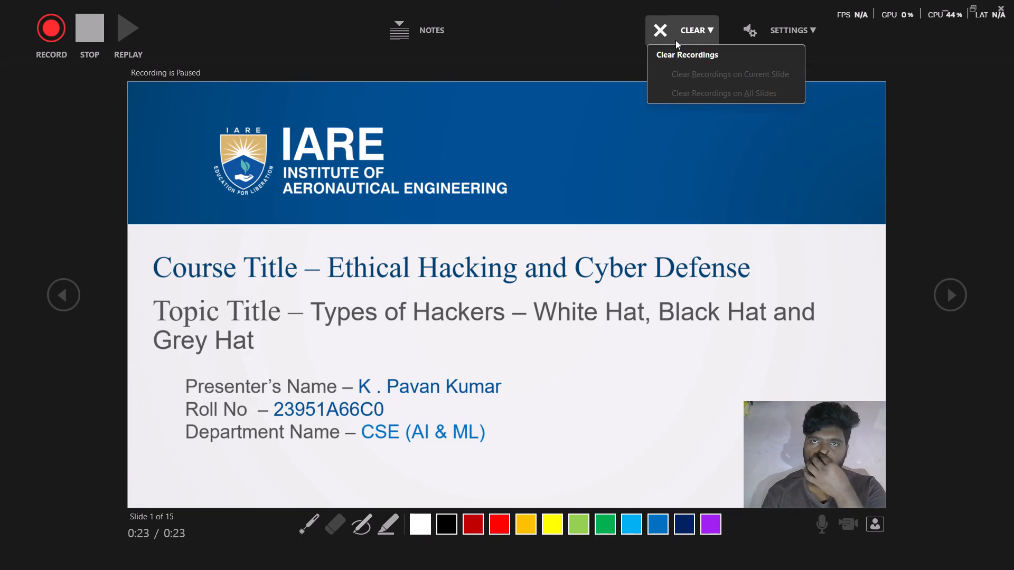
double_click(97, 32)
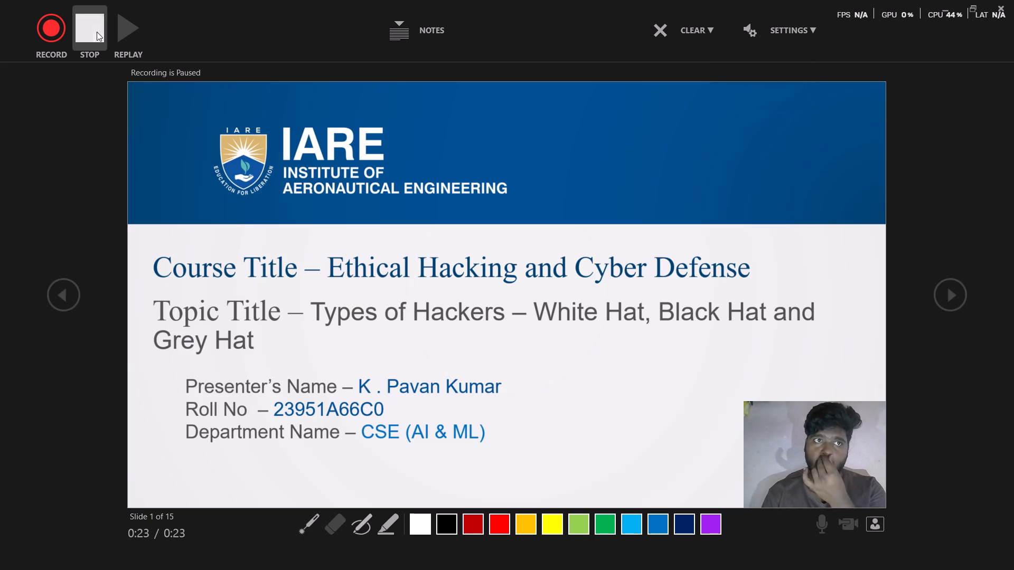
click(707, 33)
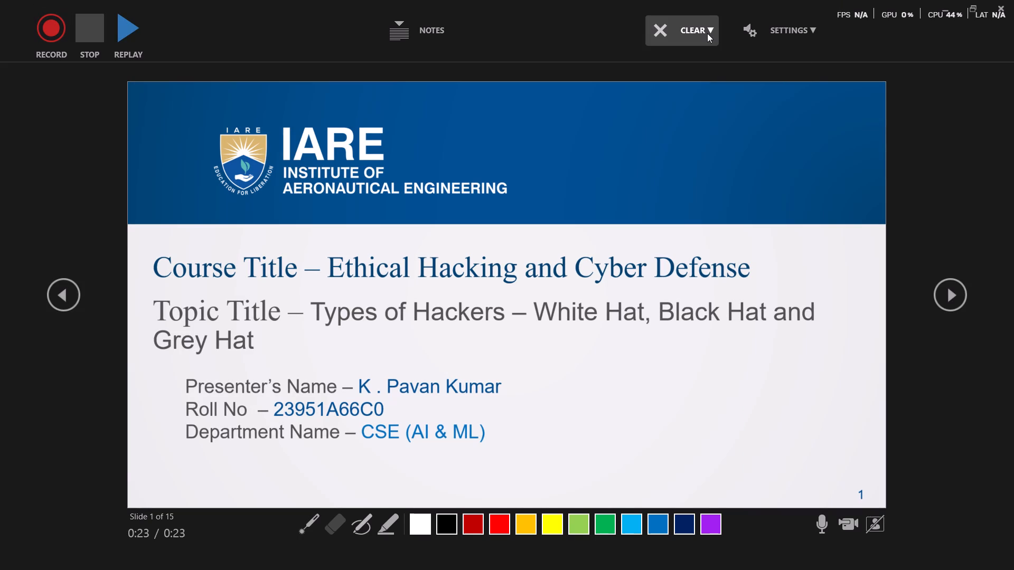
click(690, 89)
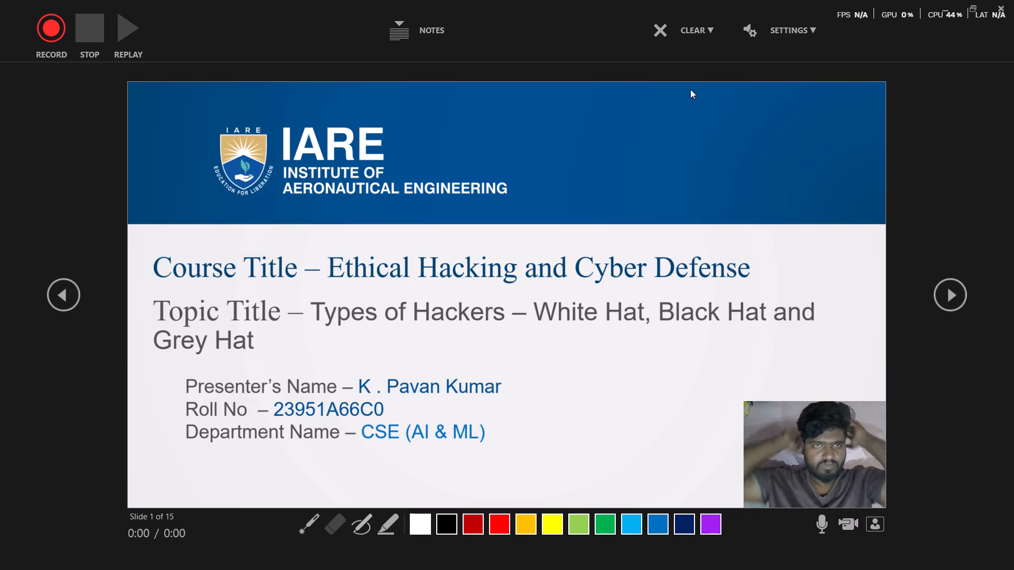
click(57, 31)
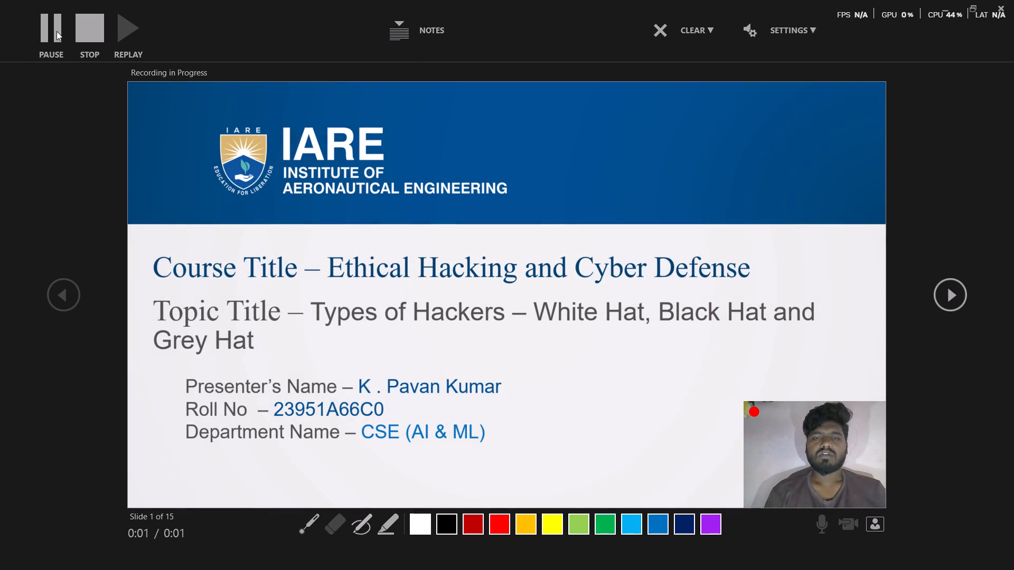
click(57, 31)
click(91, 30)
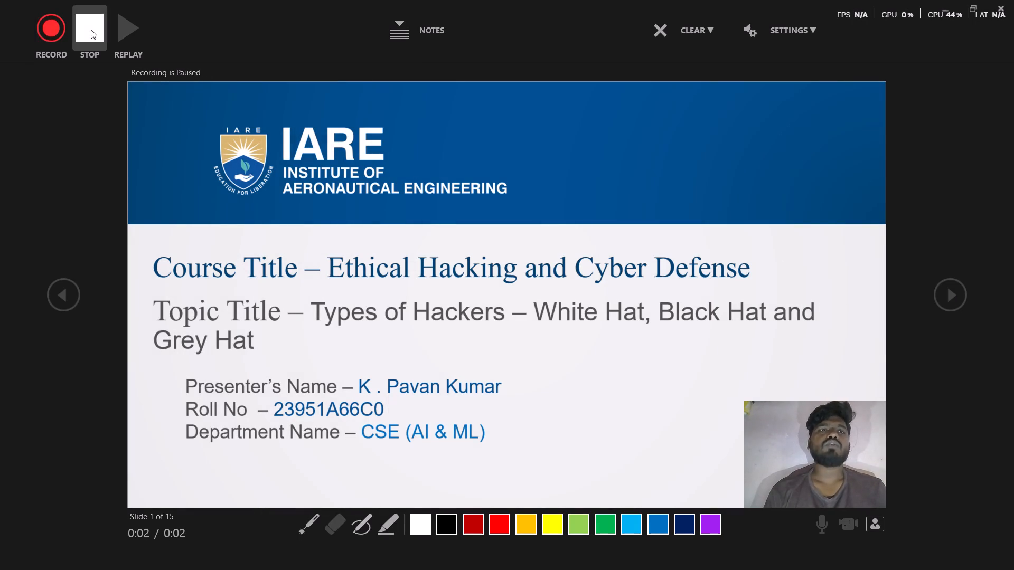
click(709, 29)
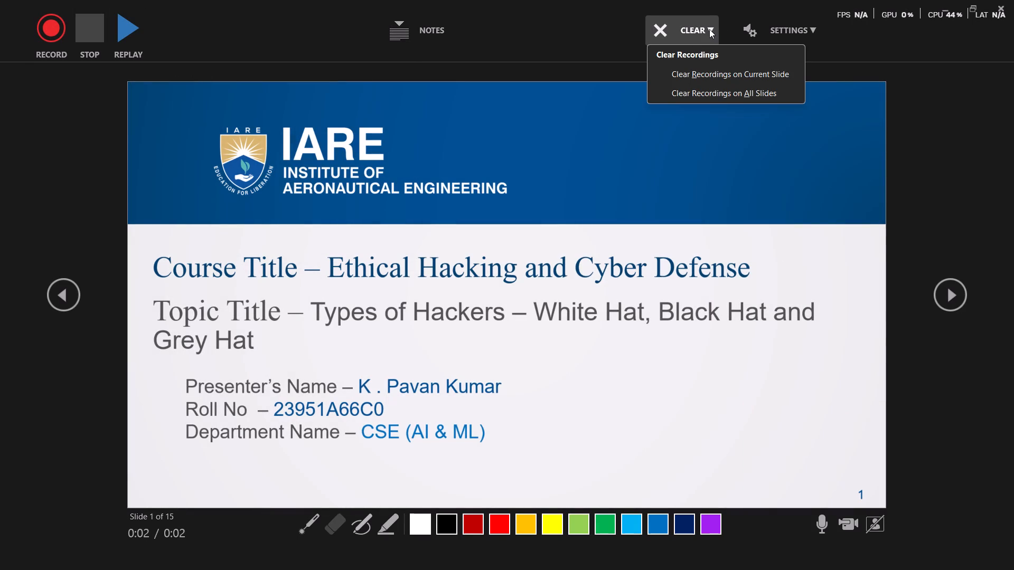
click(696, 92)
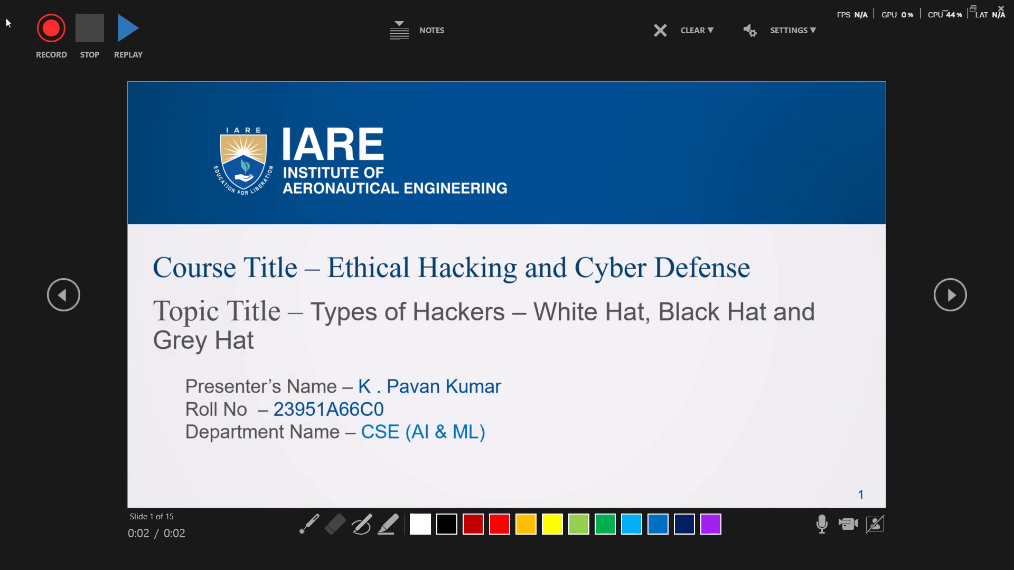
Record the title slide's narration with the camera on and advance to the "What Is Hacking?" slide while still recording.
click(51, 24)
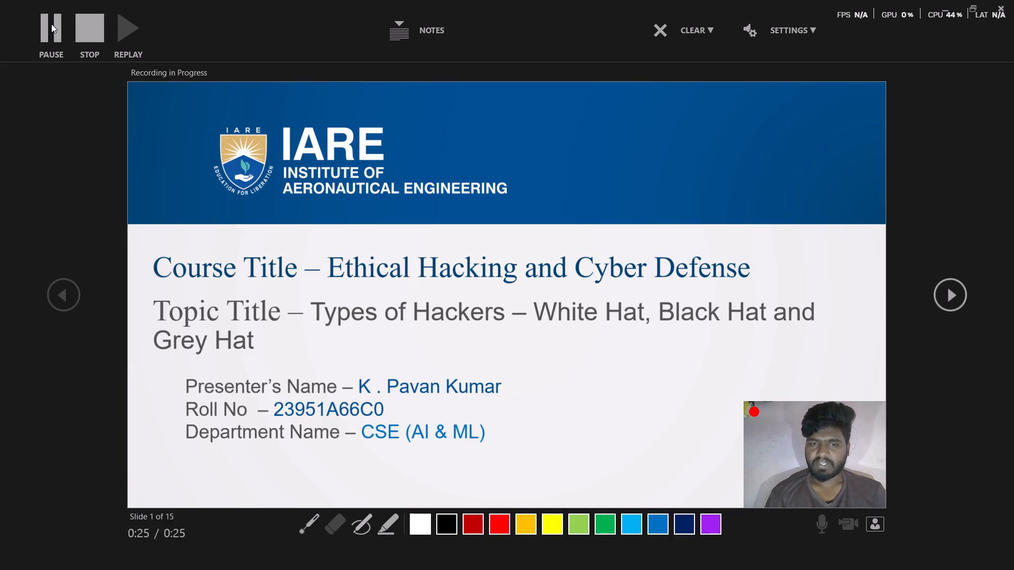
key(Right)
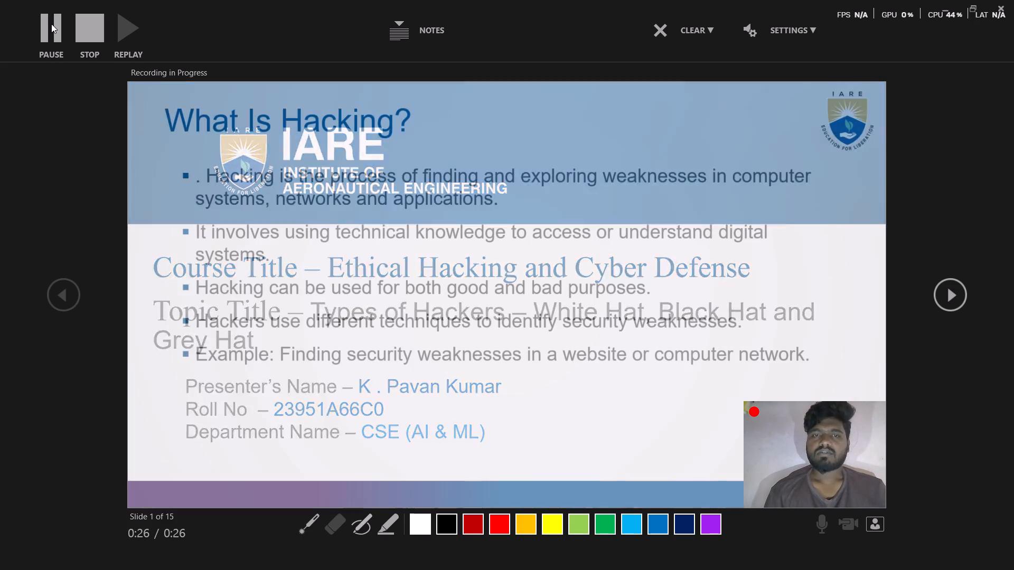
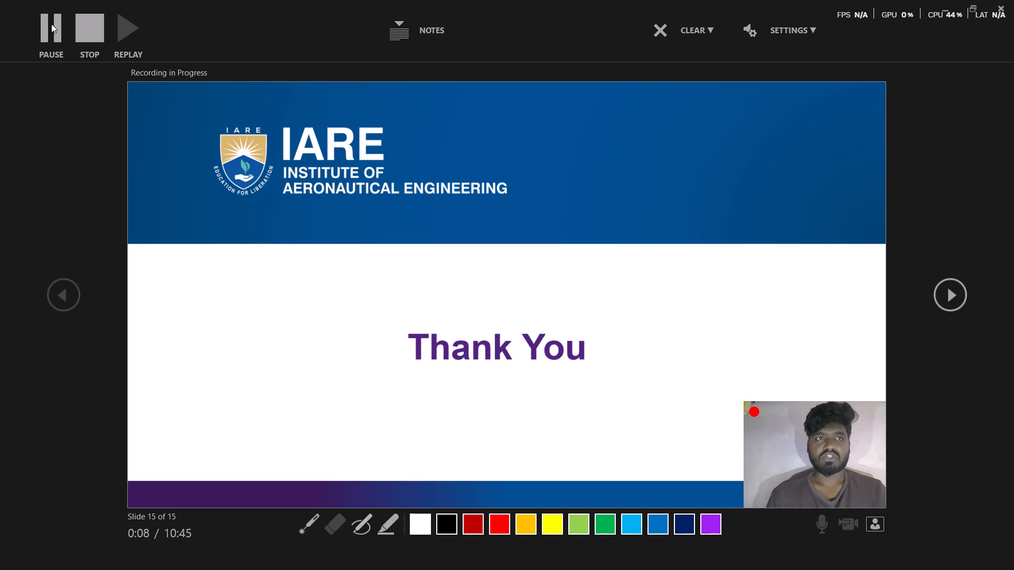
Stop the recording on the closing "Thank You" slide and return to the normal editing view.
click(51, 24)
click(83, 21)
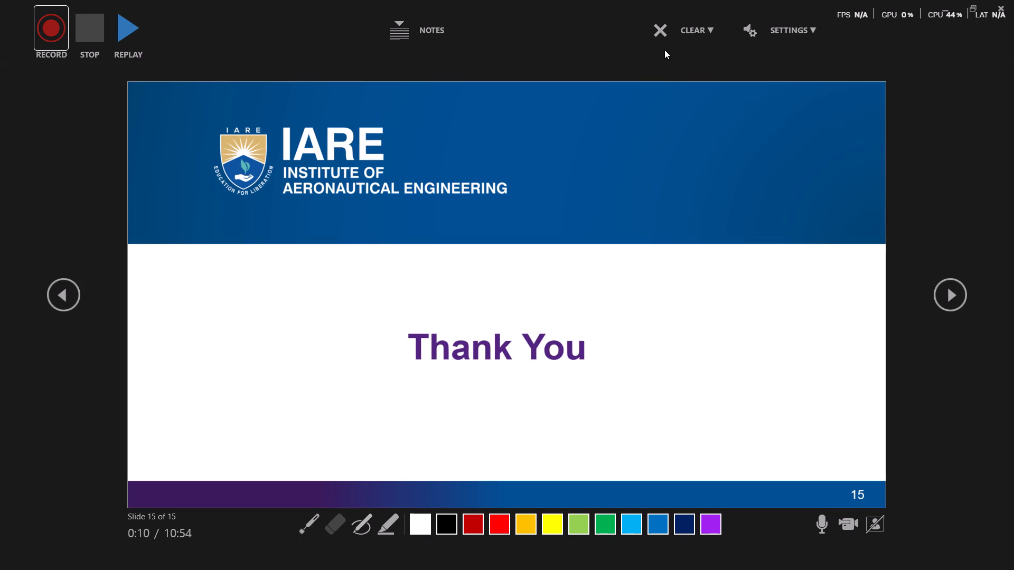
key(Escape)
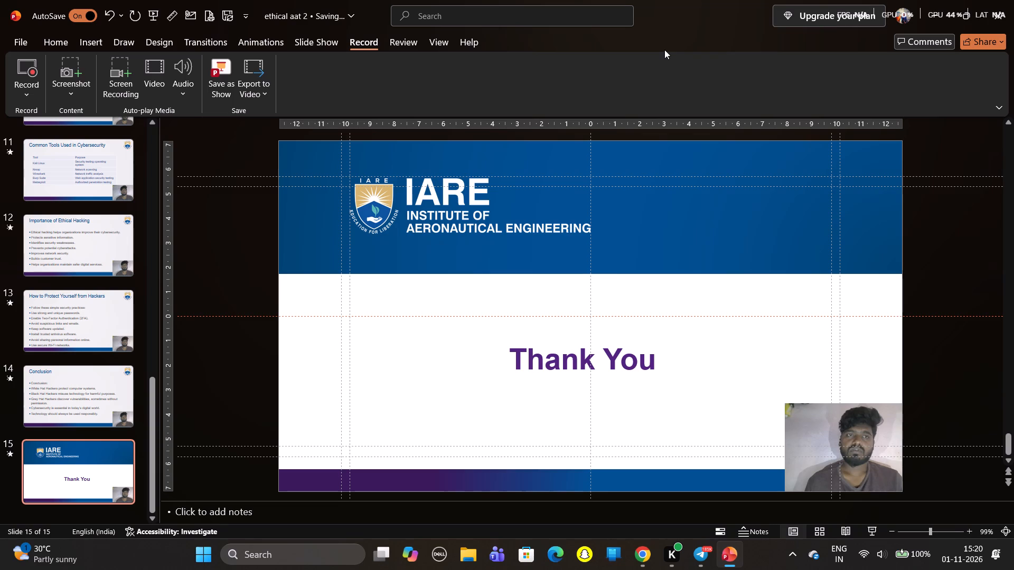
Copy the sharing link of the "ethical aat 2" presentation and close the sharing dialog.
click(1001, 44)
click(945, 67)
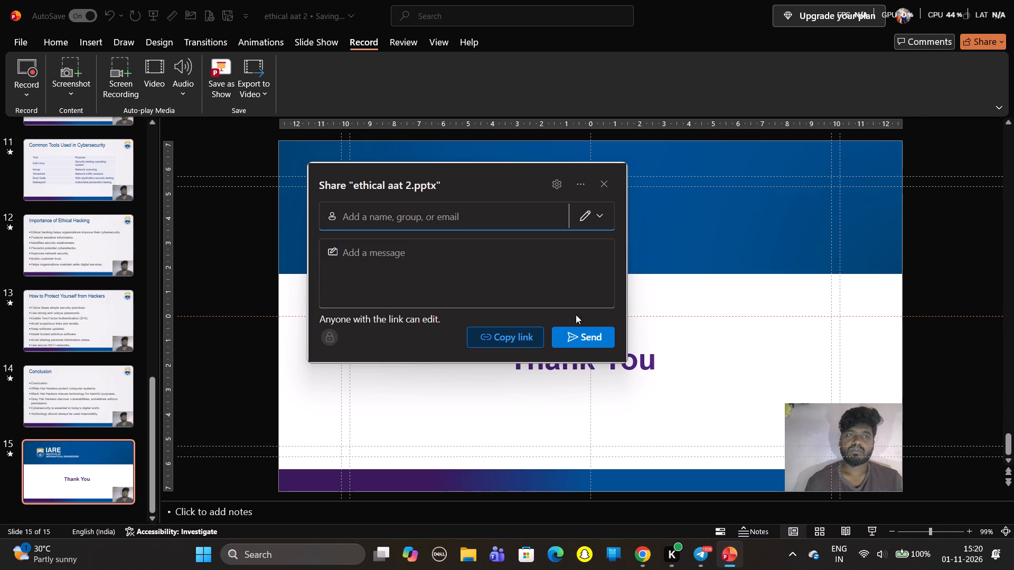
click(507, 344)
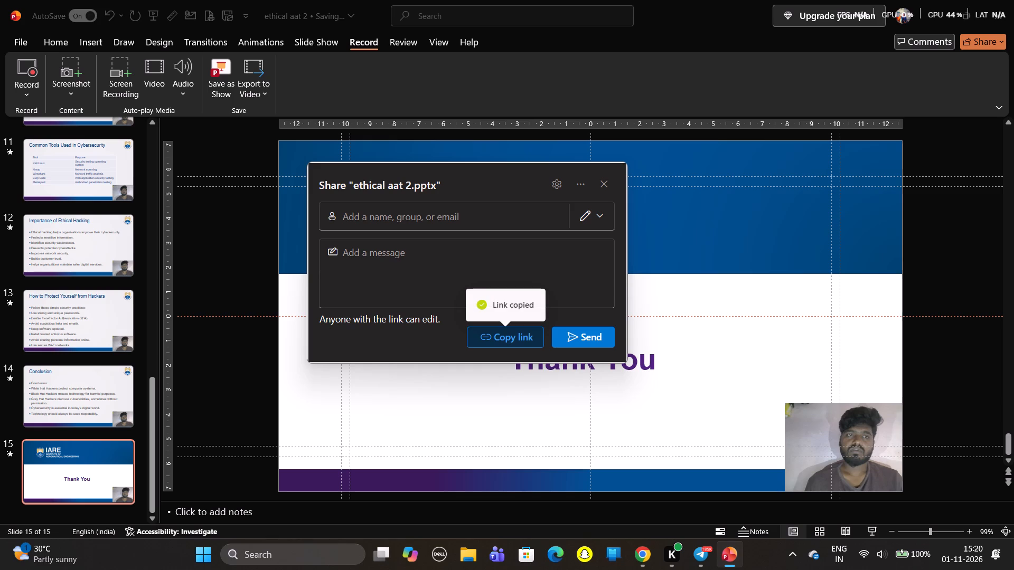
click(612, 184)
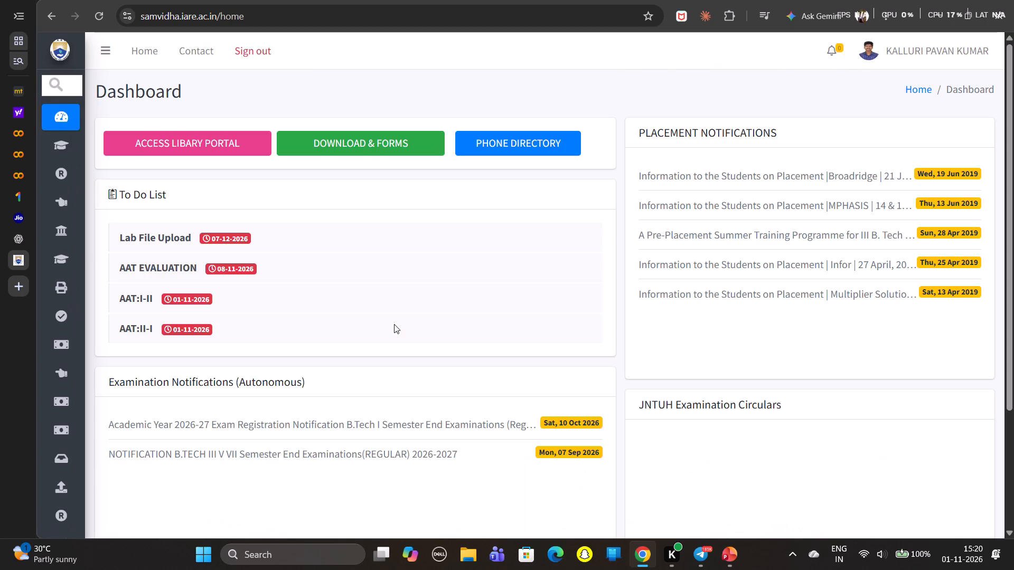
Open the AAT (Concept Video) upload page of the student portal.
scroll(97, 356, down, 1)
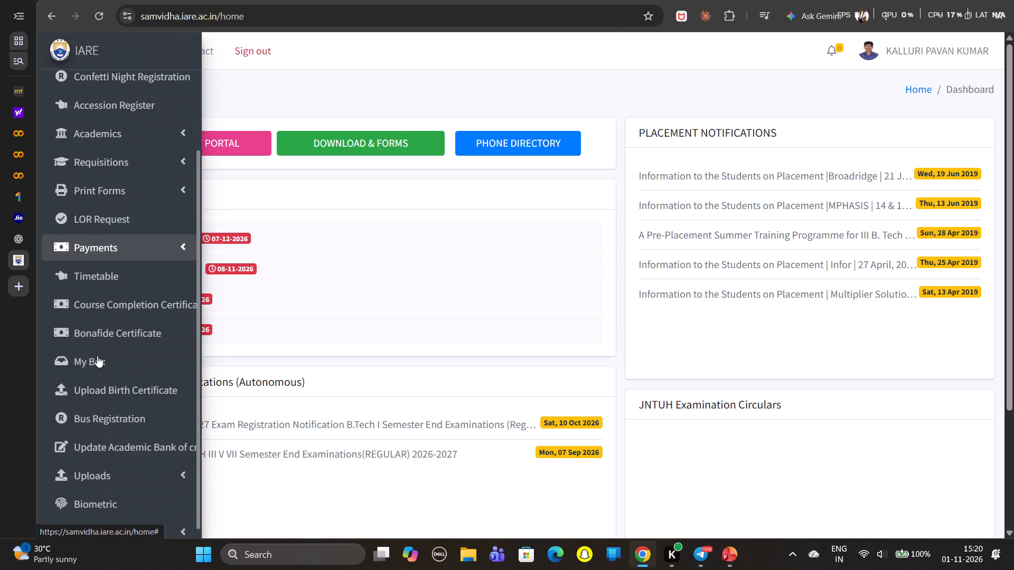
scroll(97, 356, down, 2)
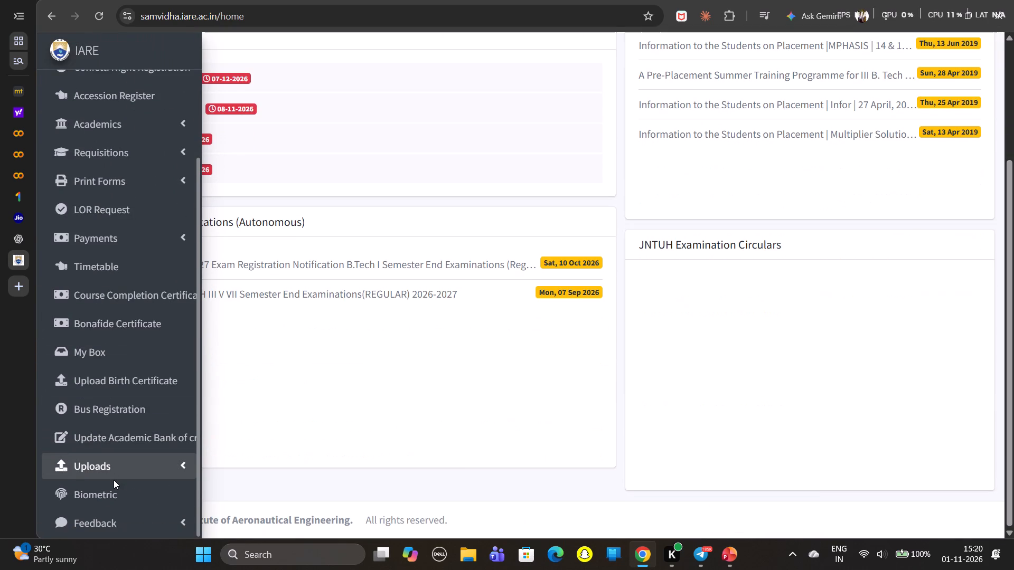
click(114, 480)
scroll(114, 480, down, 1)
click(123, 464)
scroll(123, 464, down, 2)
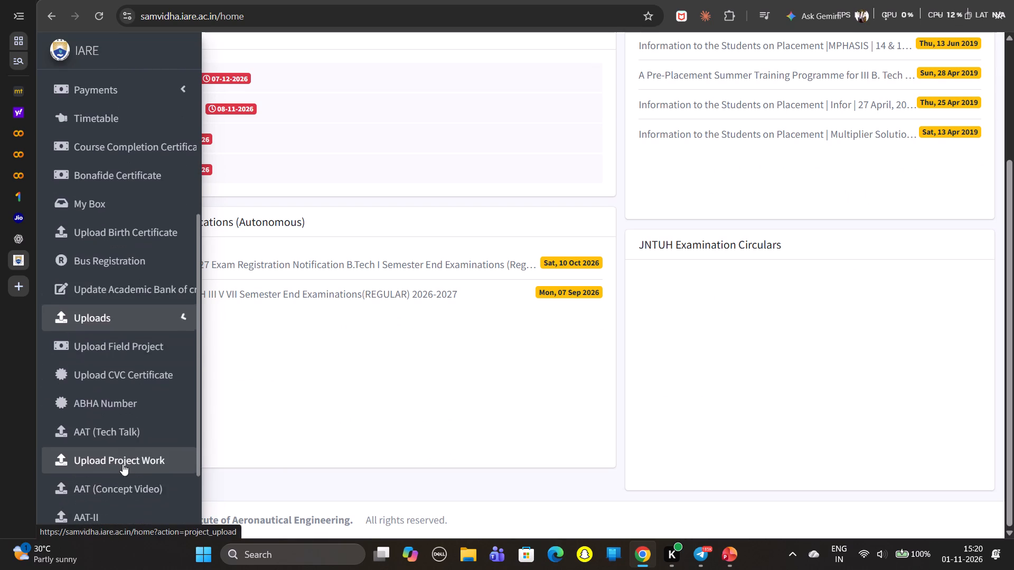
scroll(123, 464, down, 1)
click(128, 392)
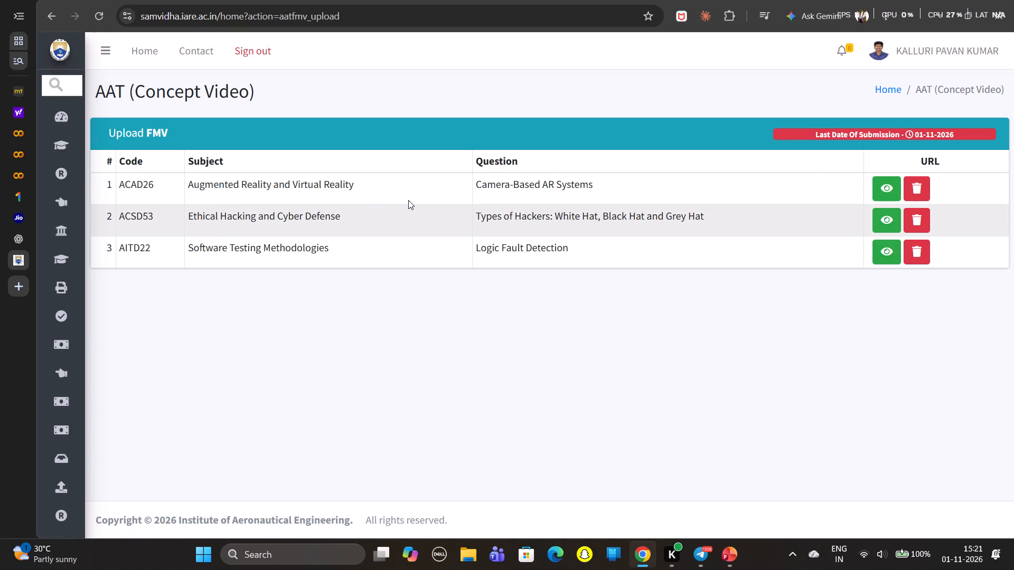
Delete the existing submission for Ethical Hacking and Cyber Defense (ACSD53).
click(909, 228)
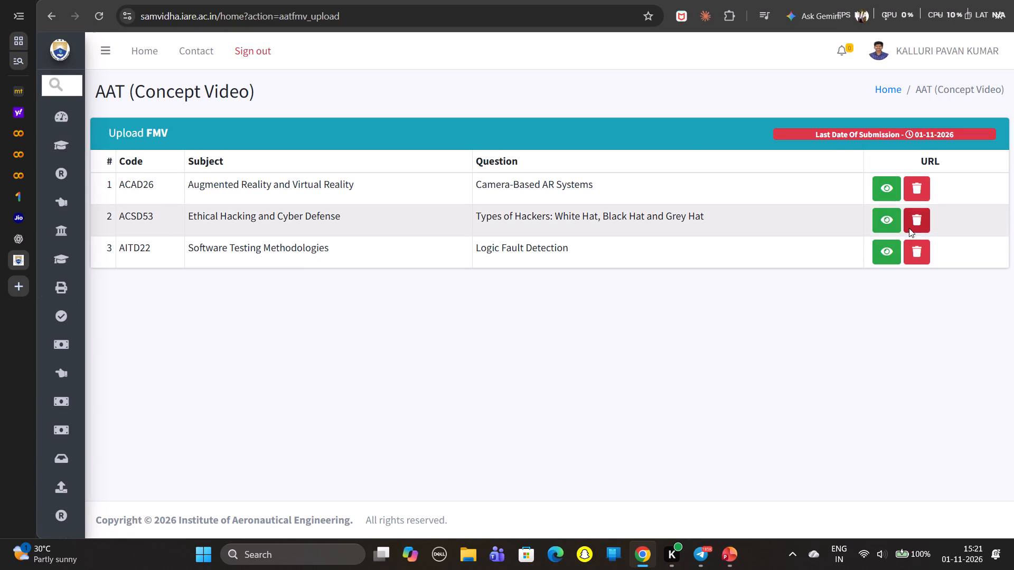
click(484, 363)
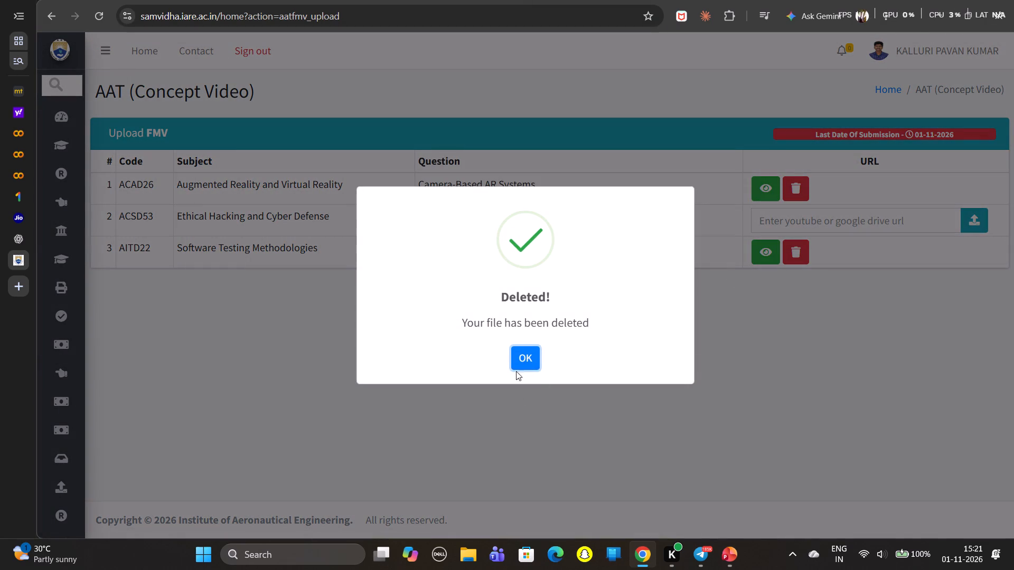
click(527, 351)
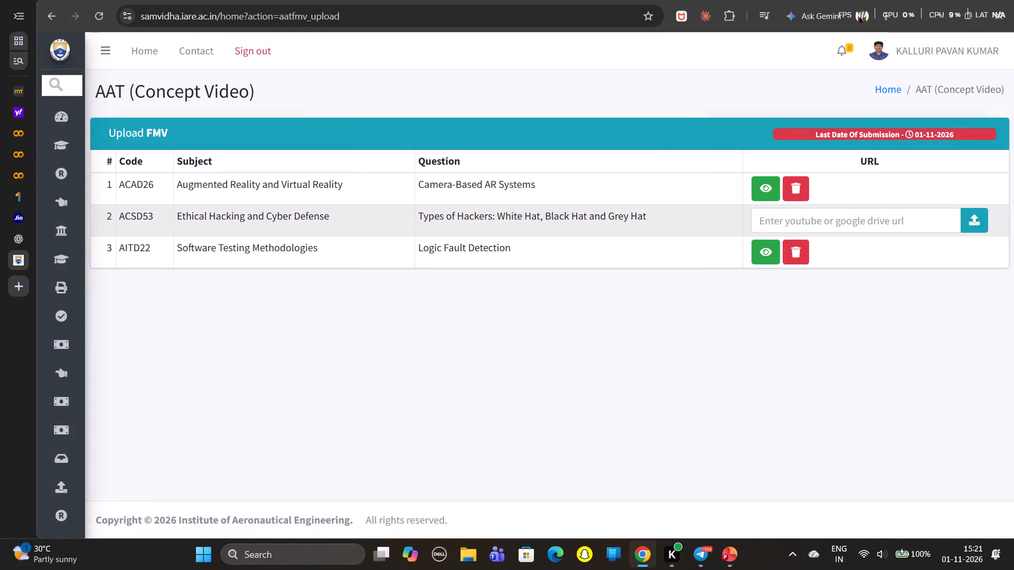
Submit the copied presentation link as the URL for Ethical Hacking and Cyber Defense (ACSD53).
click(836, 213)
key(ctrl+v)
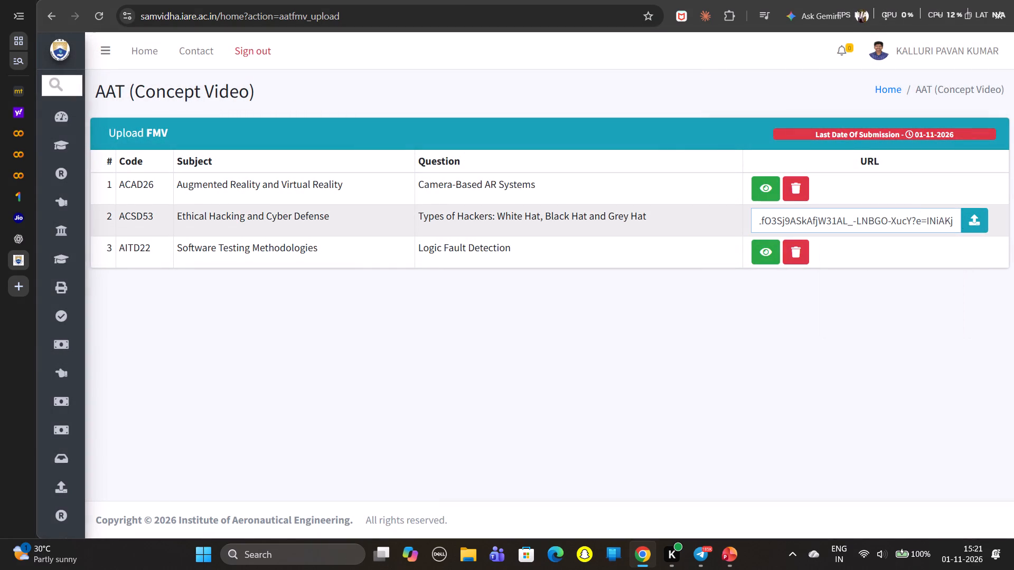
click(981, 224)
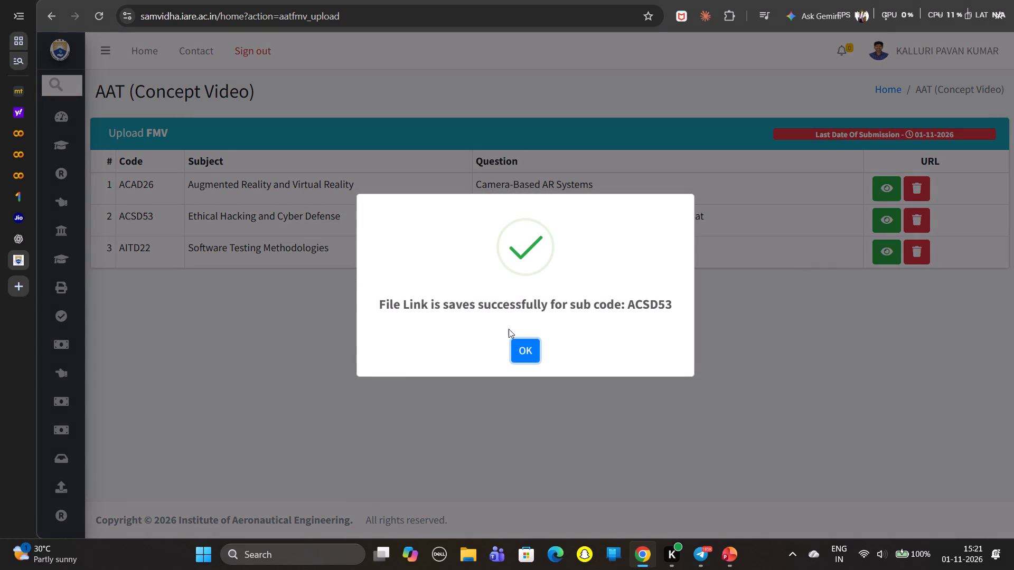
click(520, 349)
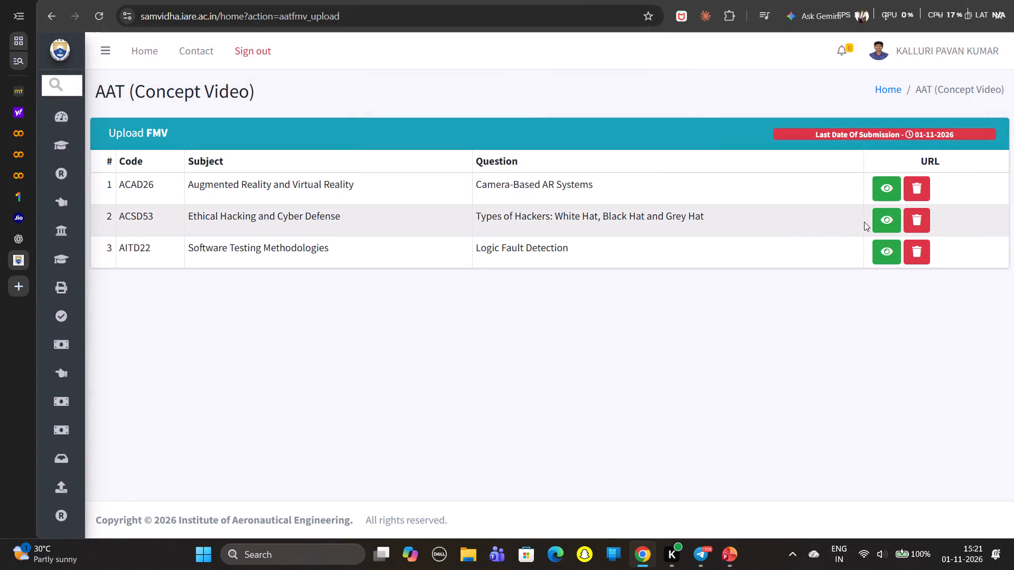
View the submitted ACSD53 link and check its first two slides for the recorded camera narration.
click(877, 221)
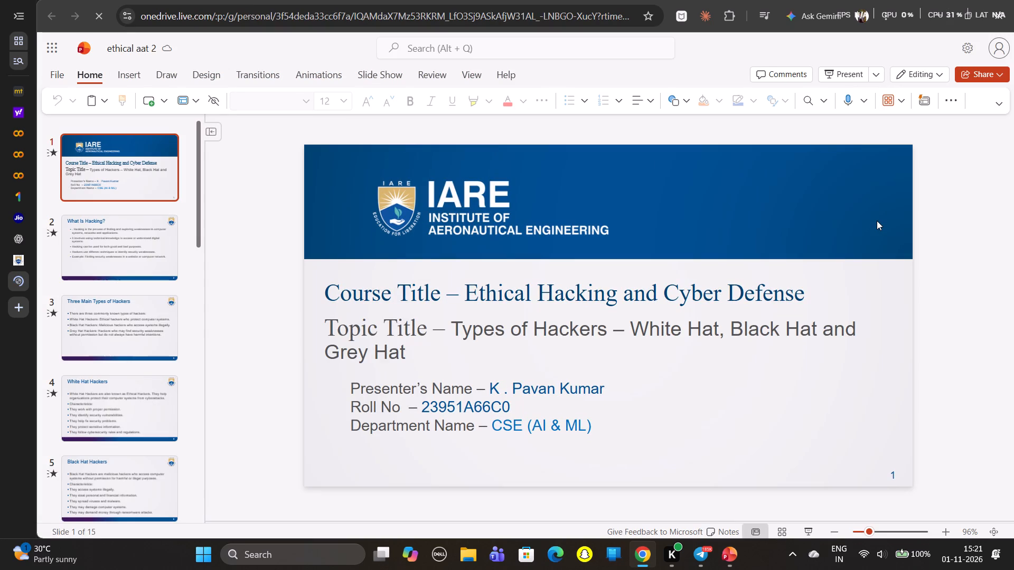
scroll(621, 277, down, 1)
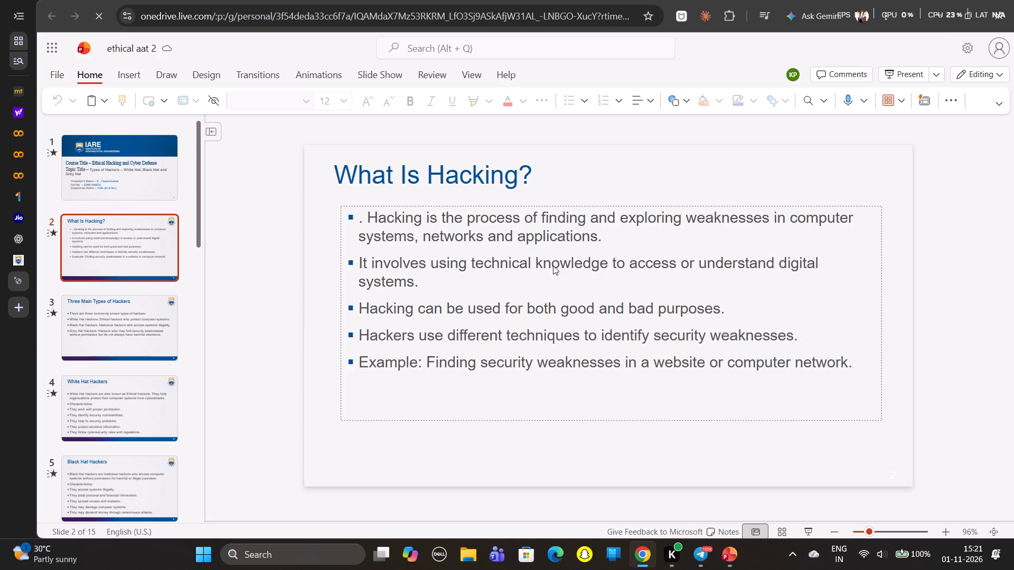
click(143, 187)
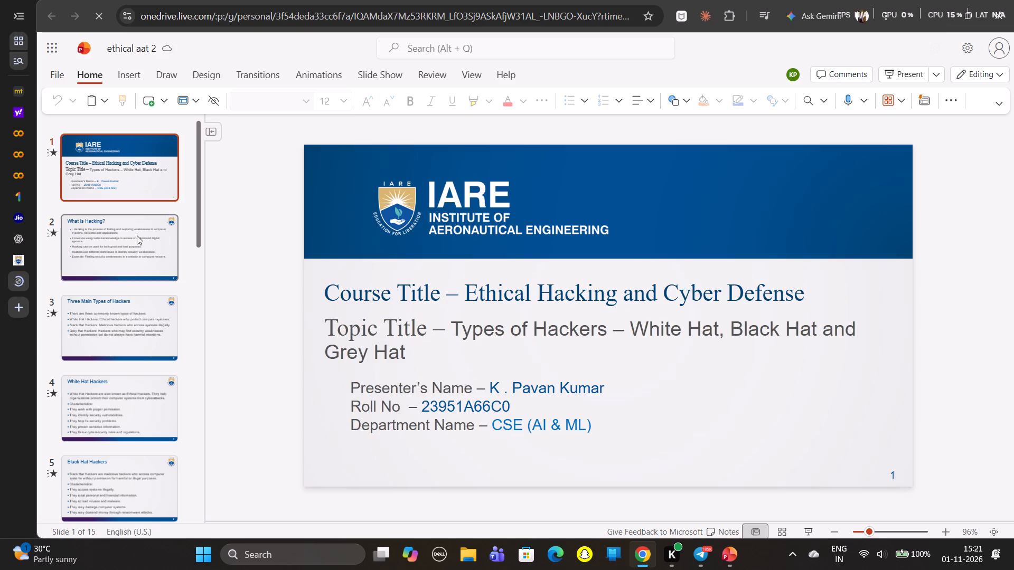
click(137, 235)
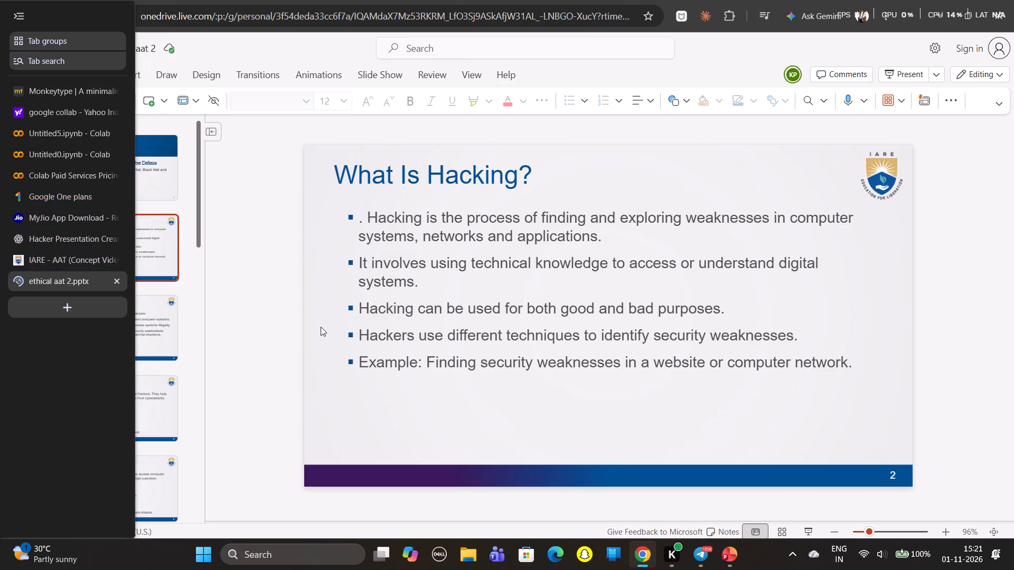
Return to the portal and view the Augmented Reality and Virtual Reality (ACAD26) submission for comparison.
click(22, 261)
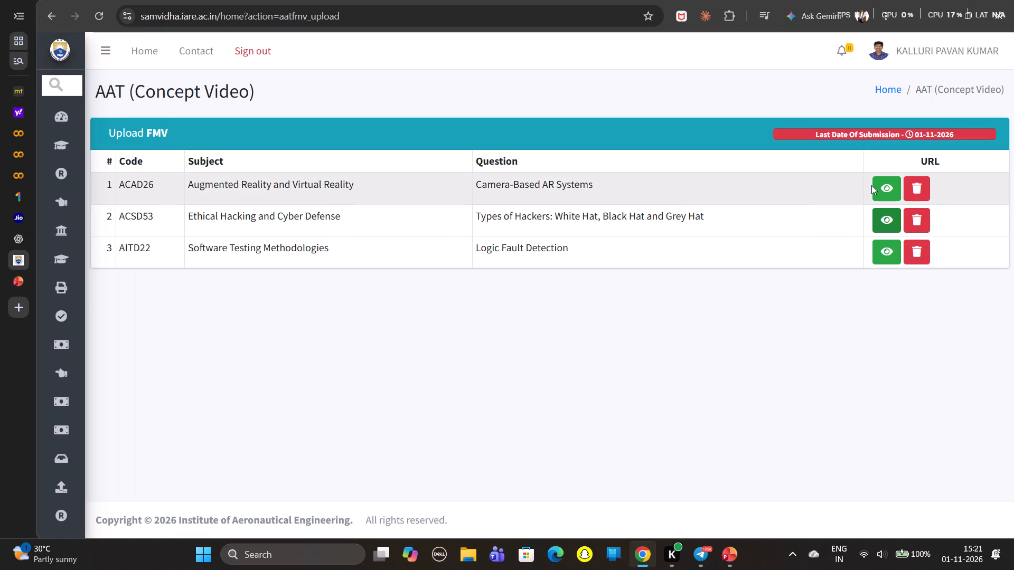
click(878, 187)
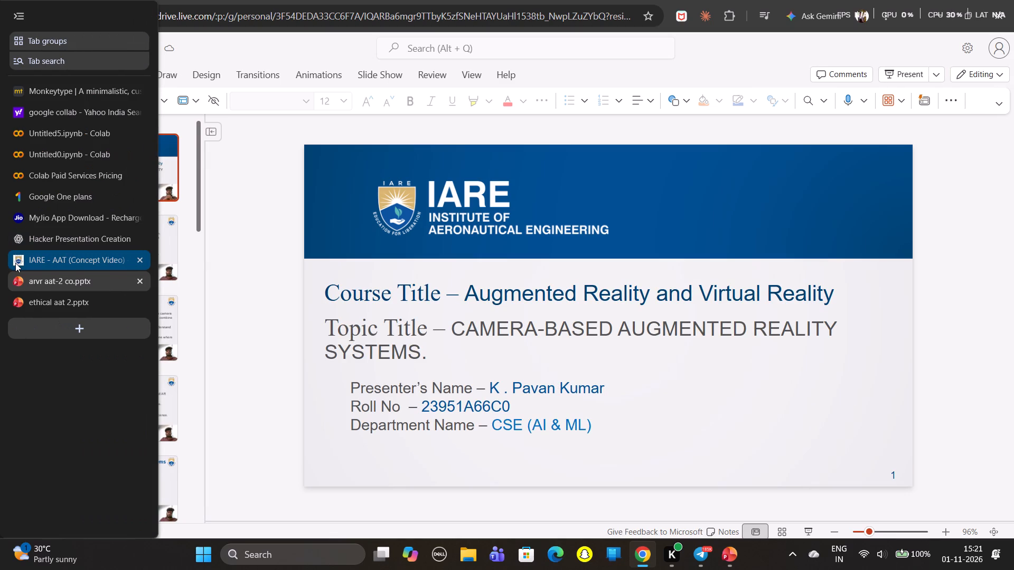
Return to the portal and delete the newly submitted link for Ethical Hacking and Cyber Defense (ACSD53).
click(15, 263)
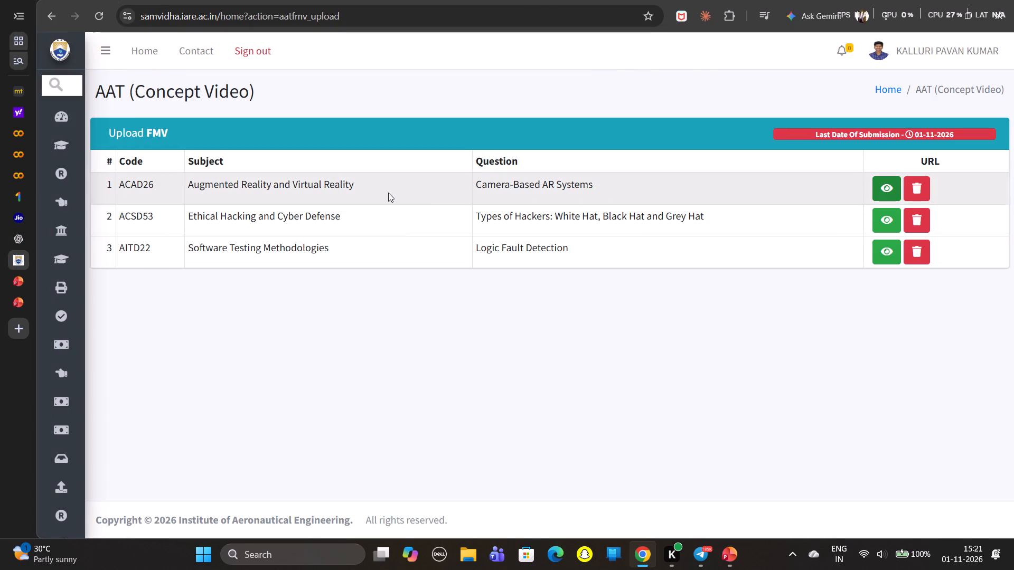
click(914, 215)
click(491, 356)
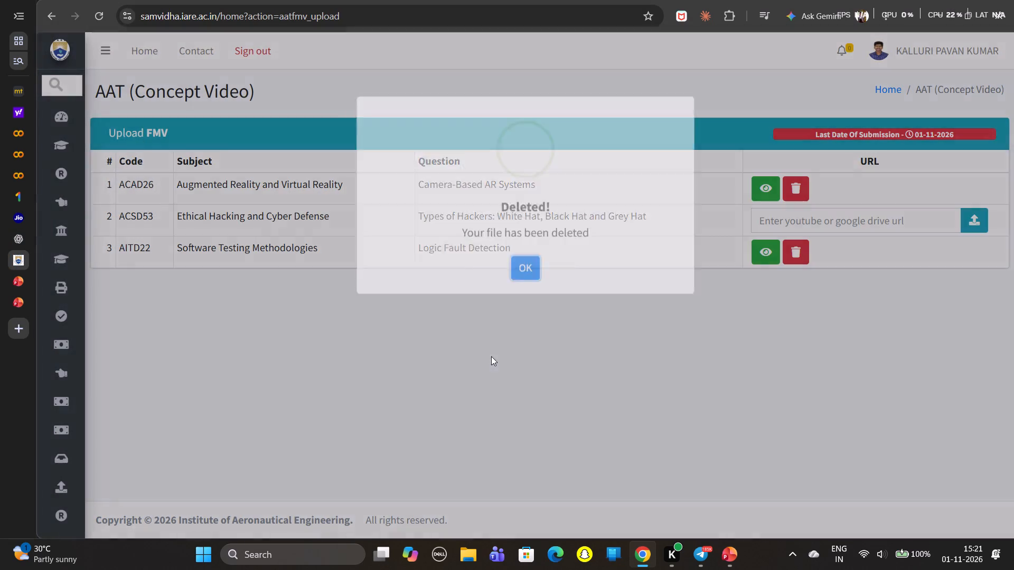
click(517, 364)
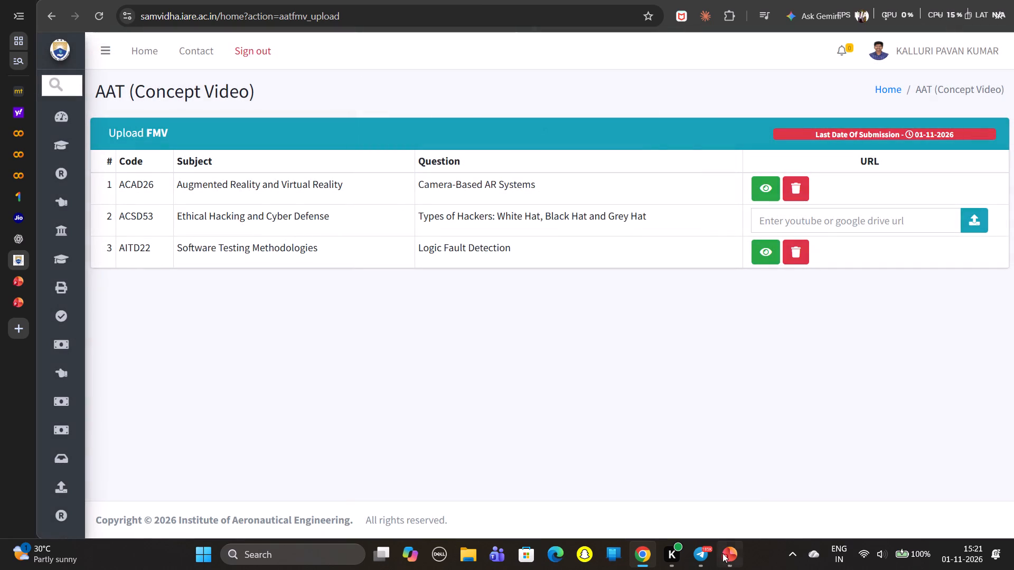
Switch back to the "ethical aat 2" presentation in PowerPoint and view its file name and location details.
click(724, 553)
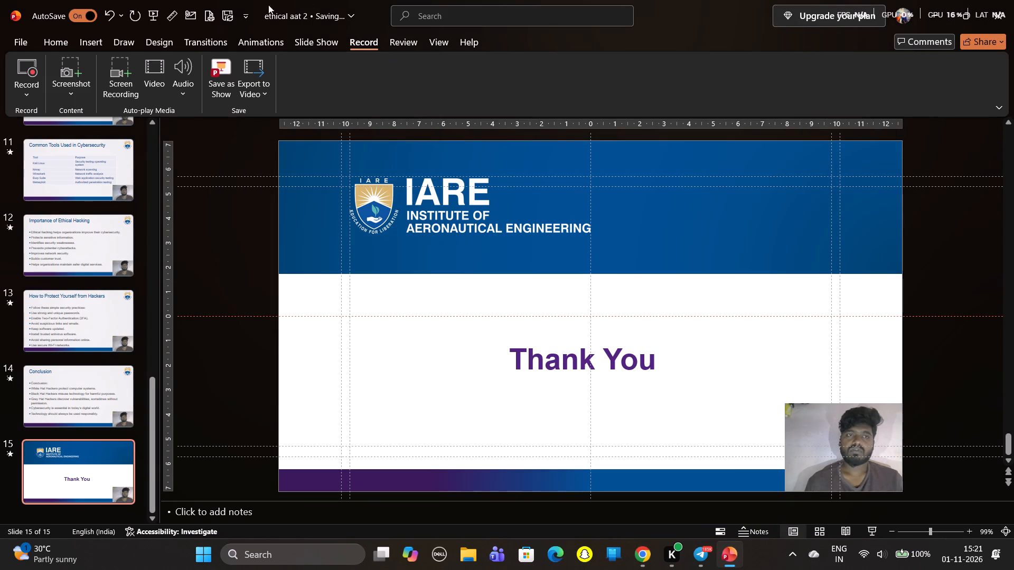
click(311, 17)
click(311, 17)
key(ctrl+shift+s)
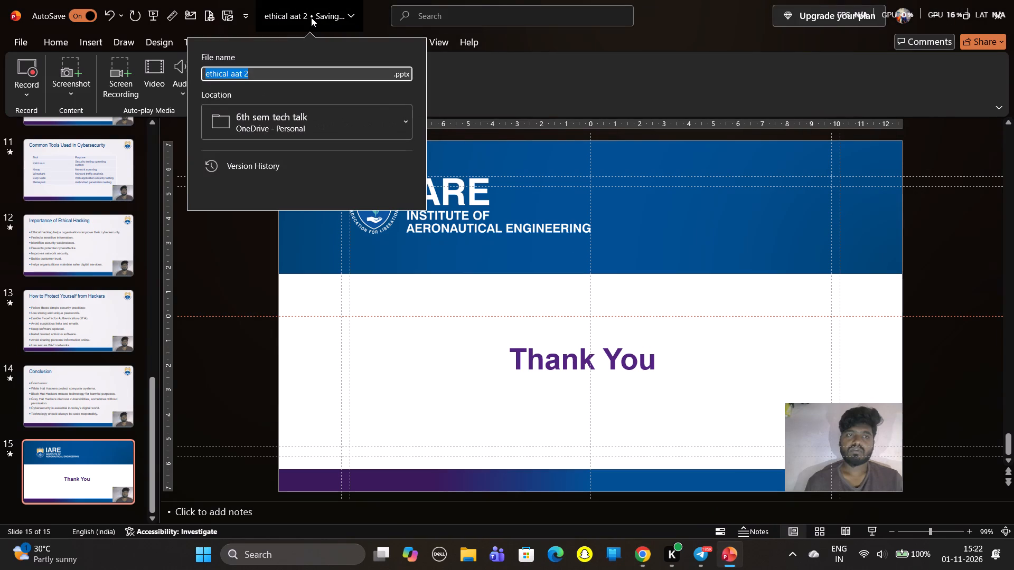
click(252, 248)
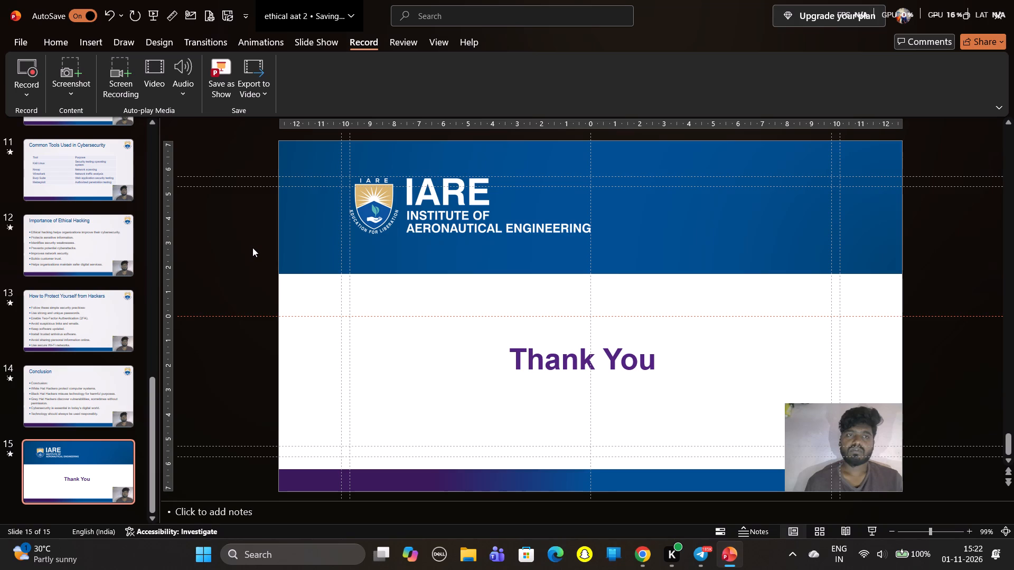
Save a copy of the presentation as "ethical aat 2 ppt" in the "6th sem tech talk" folder.
key(ctrl+shift+s)
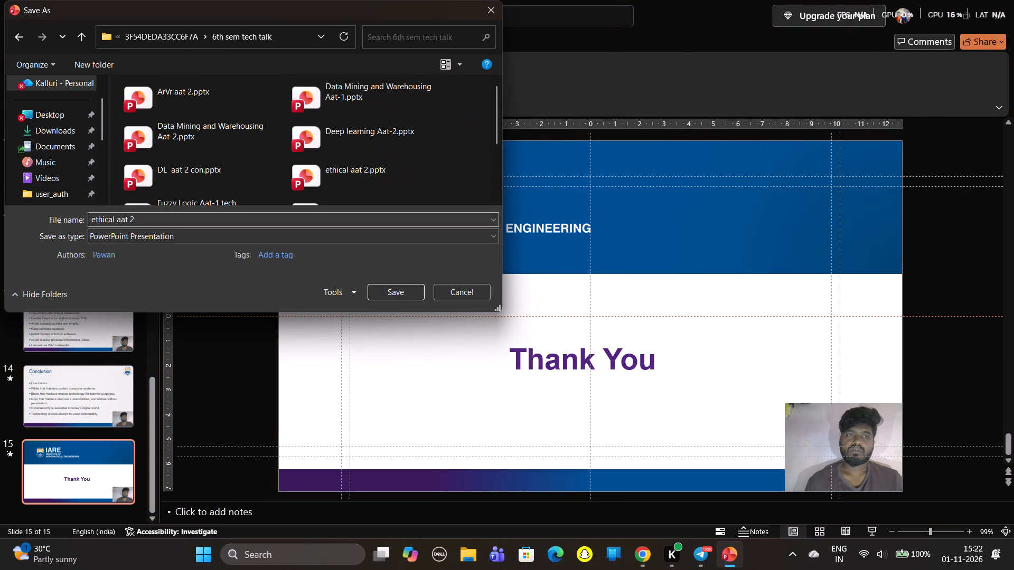
click(406, 288)
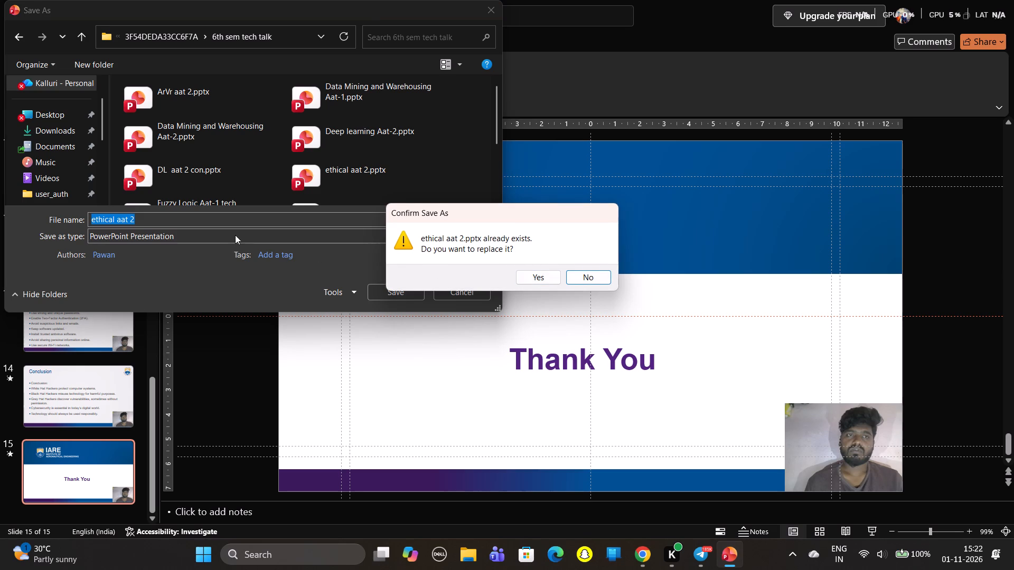
click(229, 220)
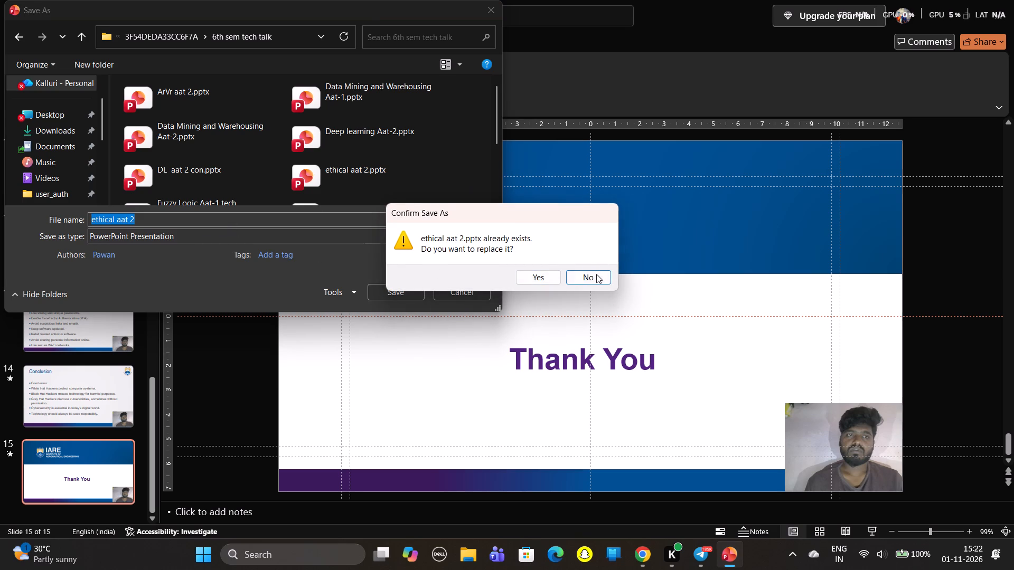
click(596, 276)
click(239, 223)
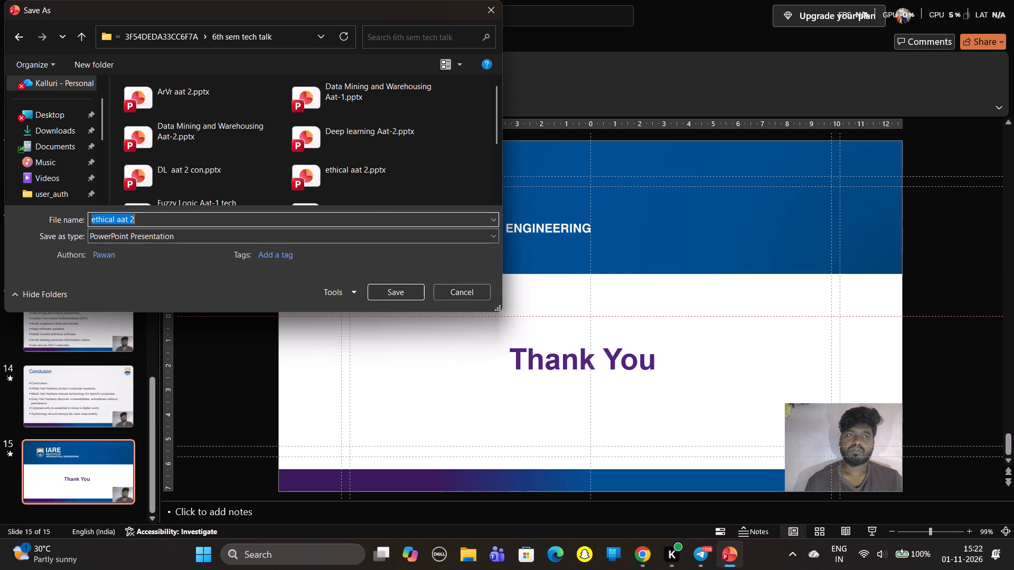
click(239, 223)
key(space)
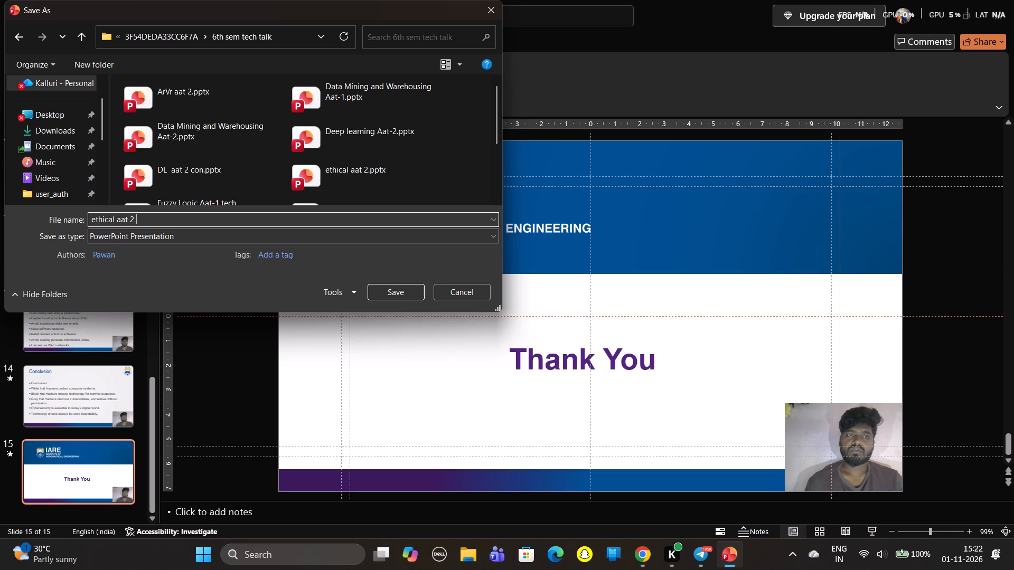
text(ppt)
click(398, 294)
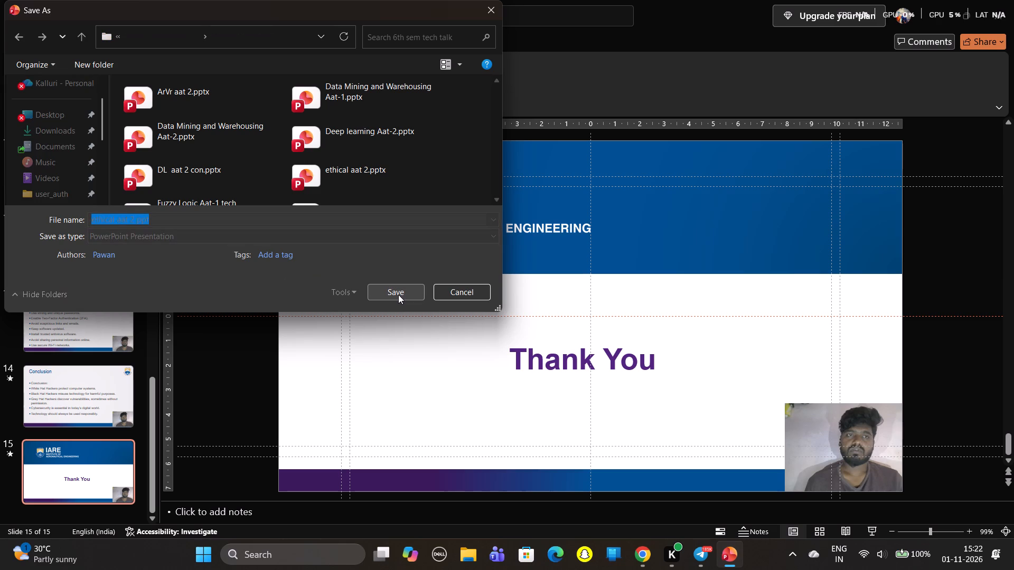
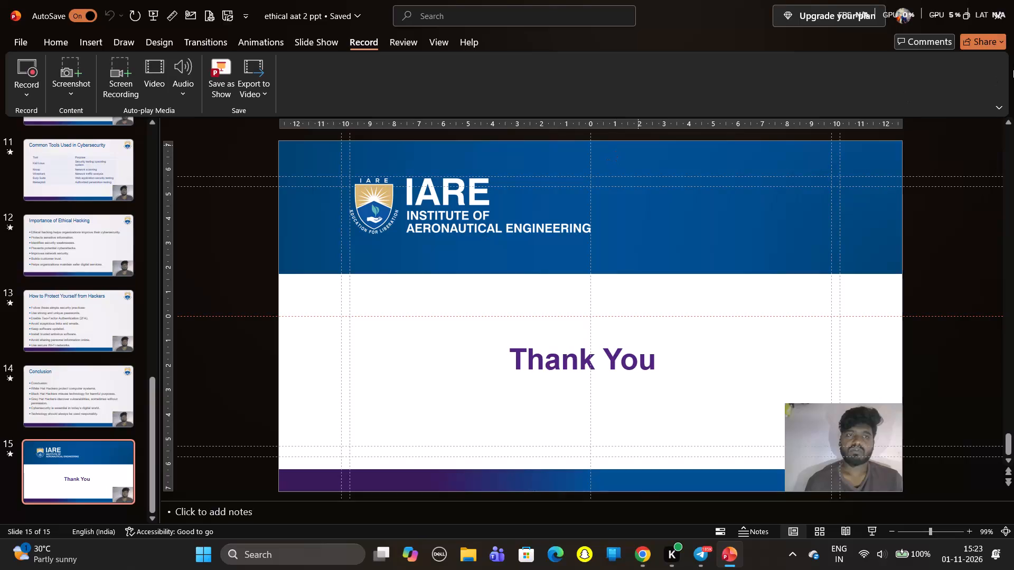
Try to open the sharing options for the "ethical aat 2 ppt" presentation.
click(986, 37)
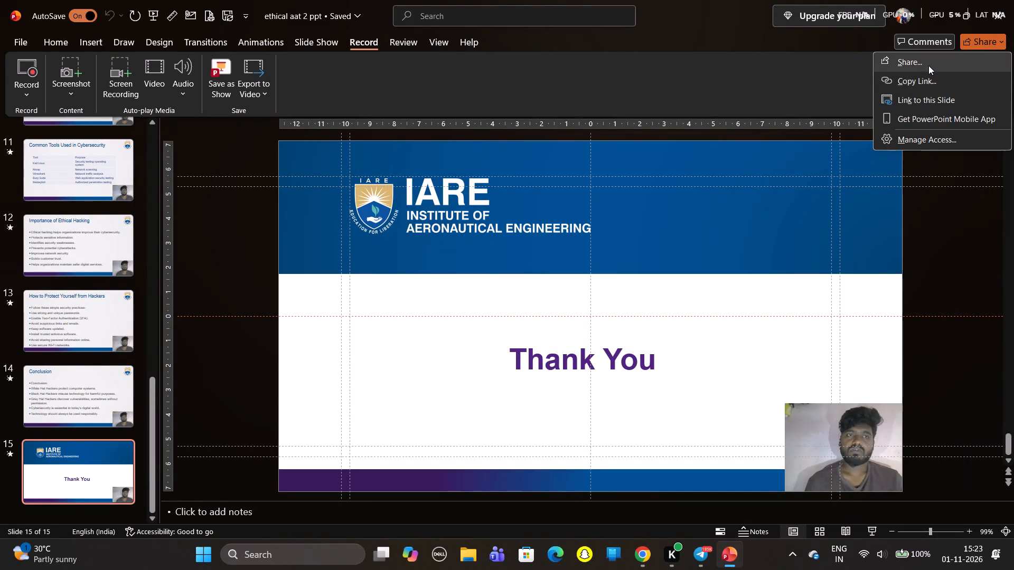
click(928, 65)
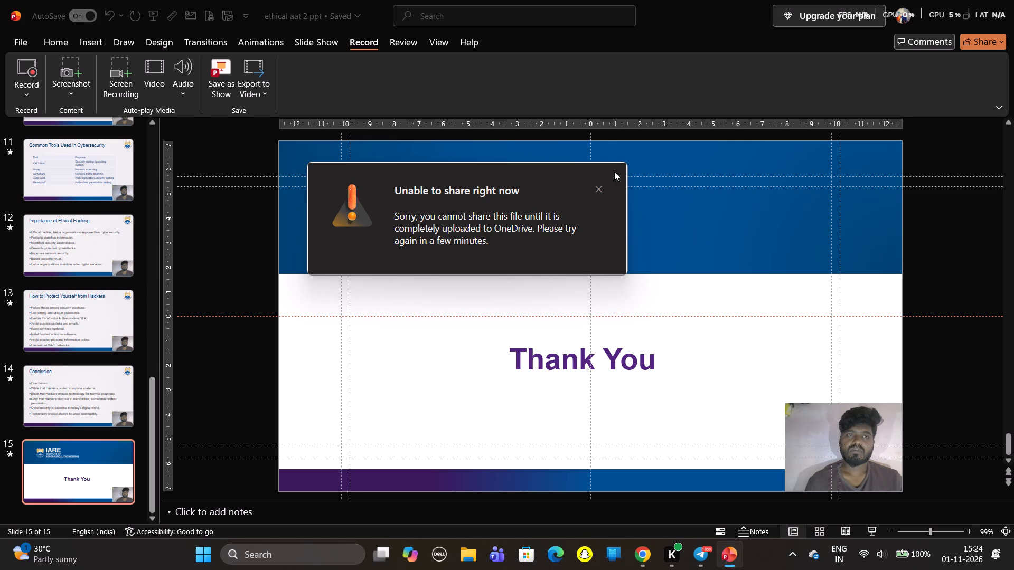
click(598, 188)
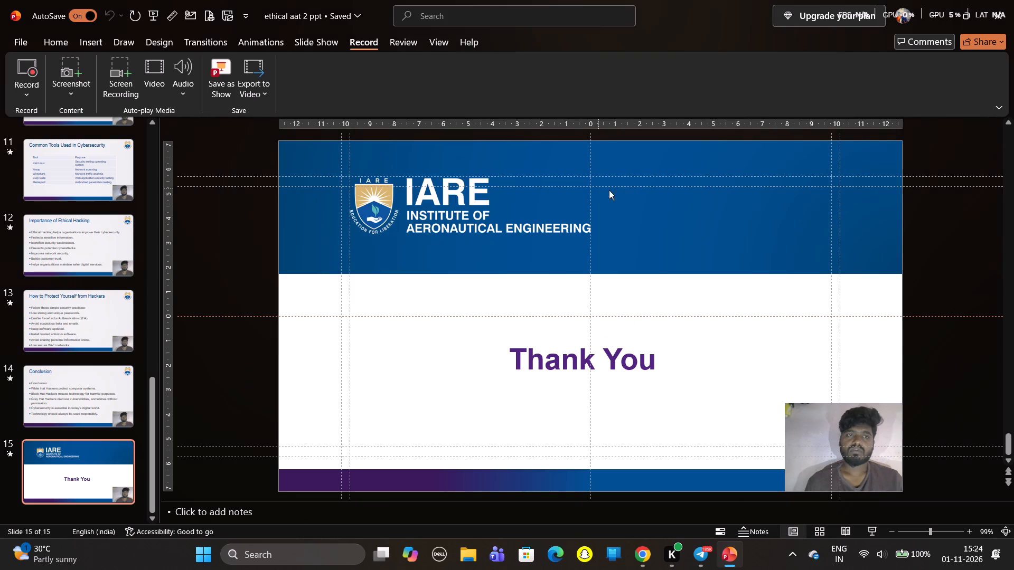
Close the presentation, relaunch PowerPoint, and reopen "ethical aat 2 ppt" from the recent files in a maximized window.
click(1012, 3)
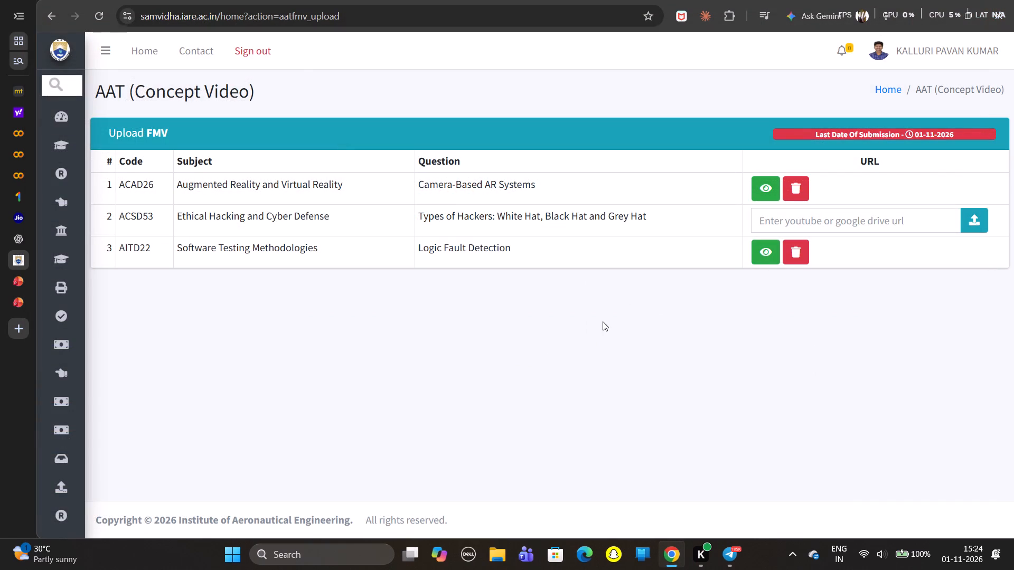
click(349, 556)
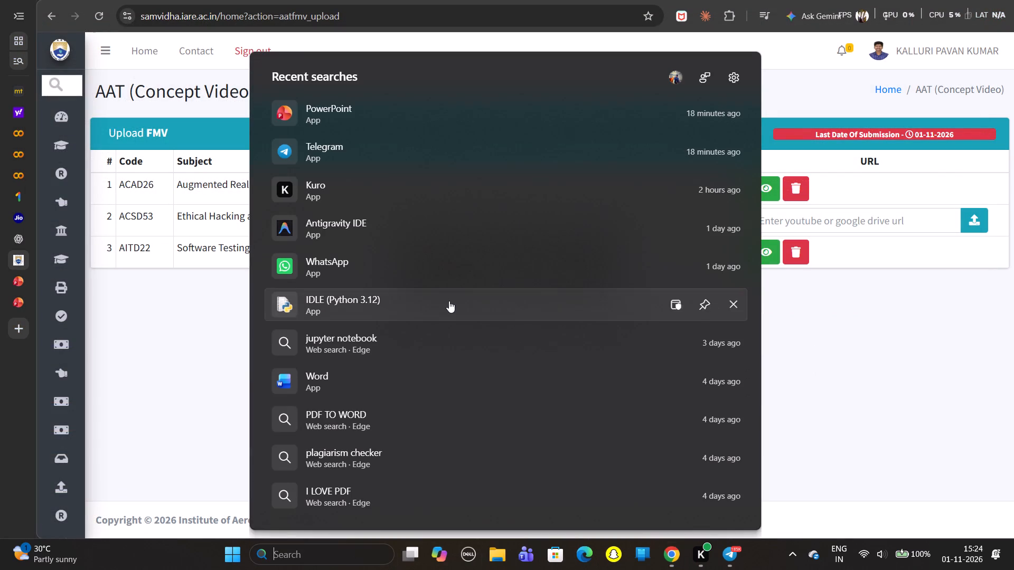
click(381, 124)
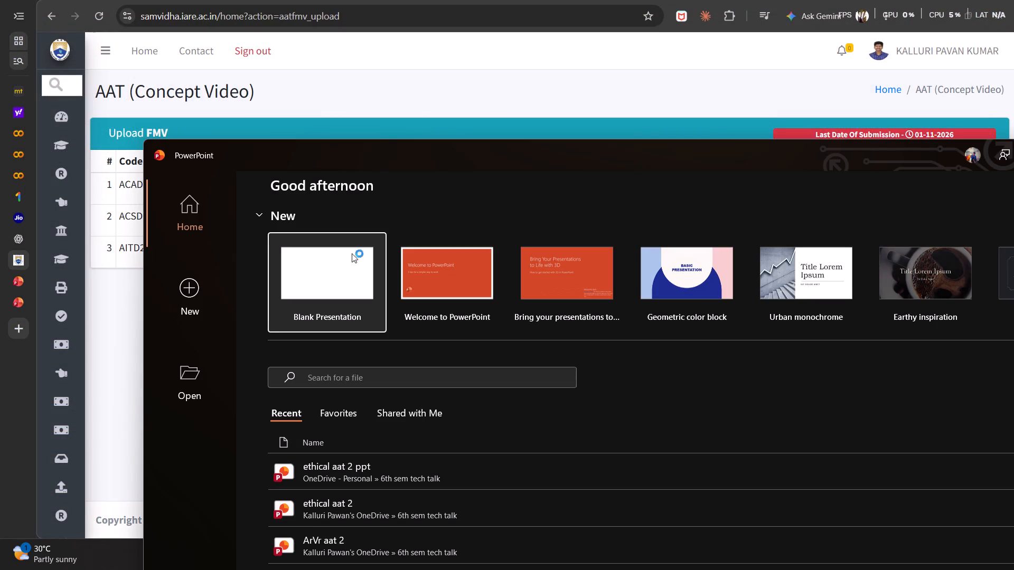
double_click(350, 473)
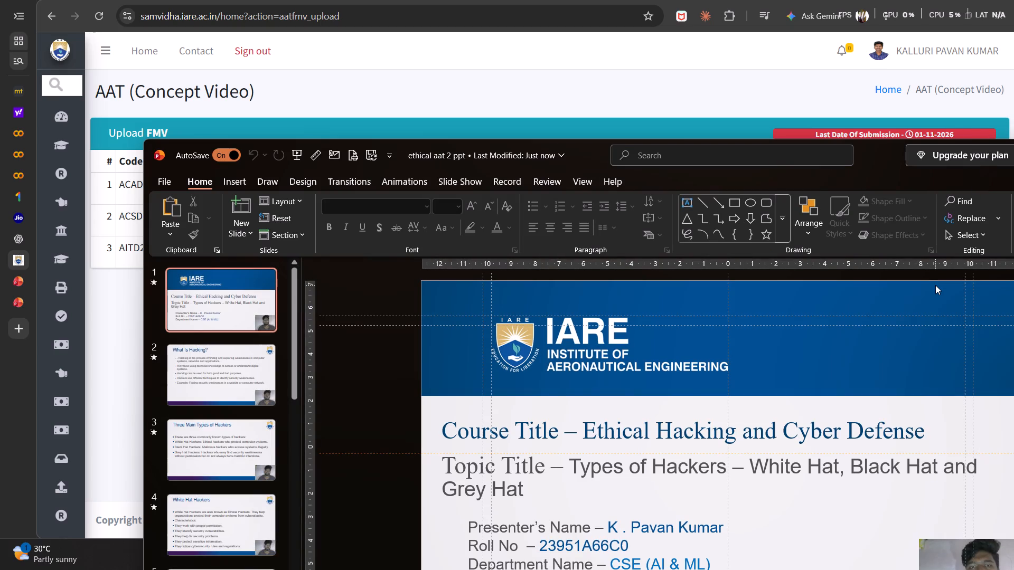
key(super+Left)
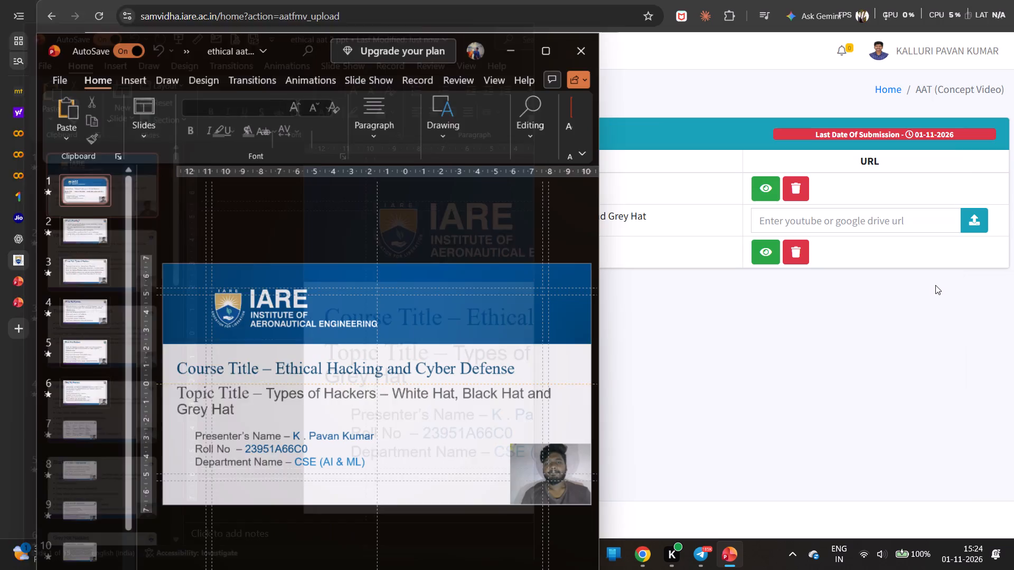
click(470, 27)
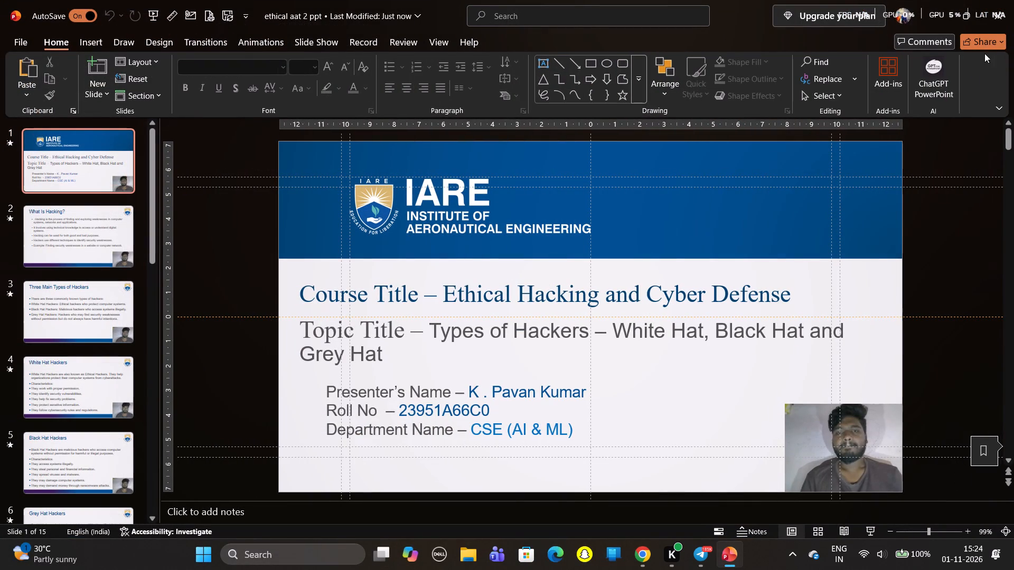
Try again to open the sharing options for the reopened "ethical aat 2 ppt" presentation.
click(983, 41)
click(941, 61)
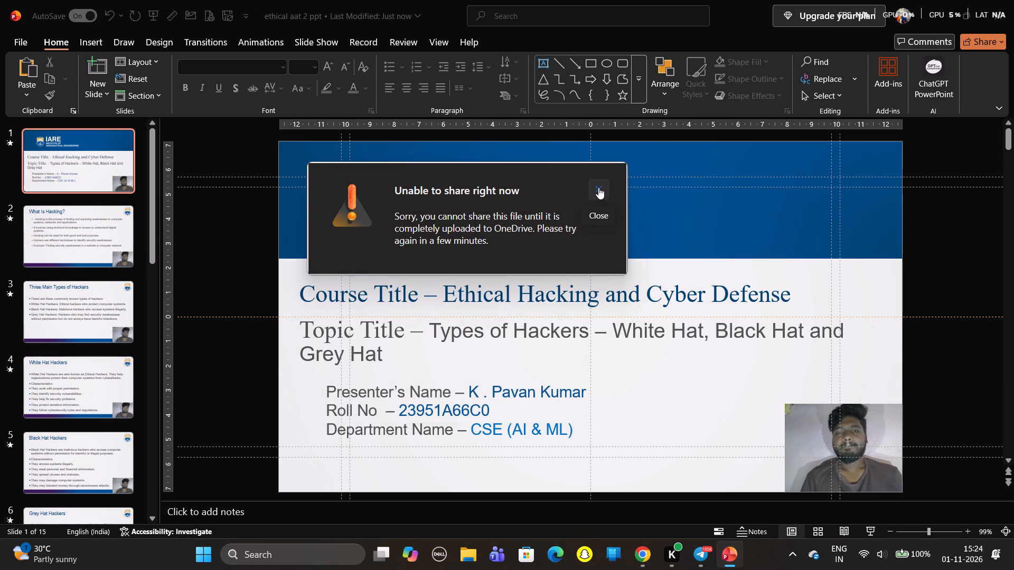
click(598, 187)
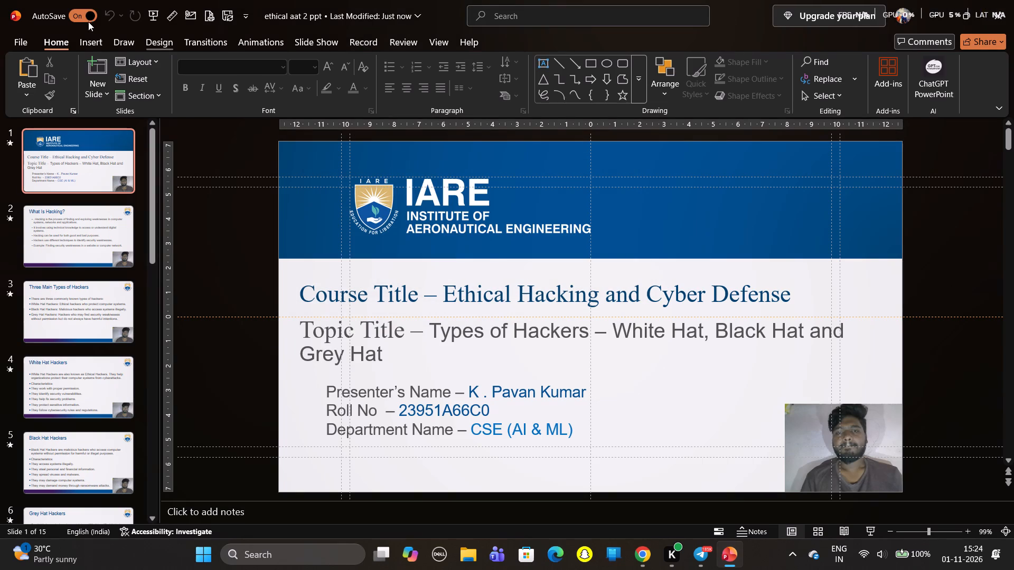
Leave the presentation open and return to the AAT (Concept Video) upload page on the Samvidha portal.
click(27, 43)
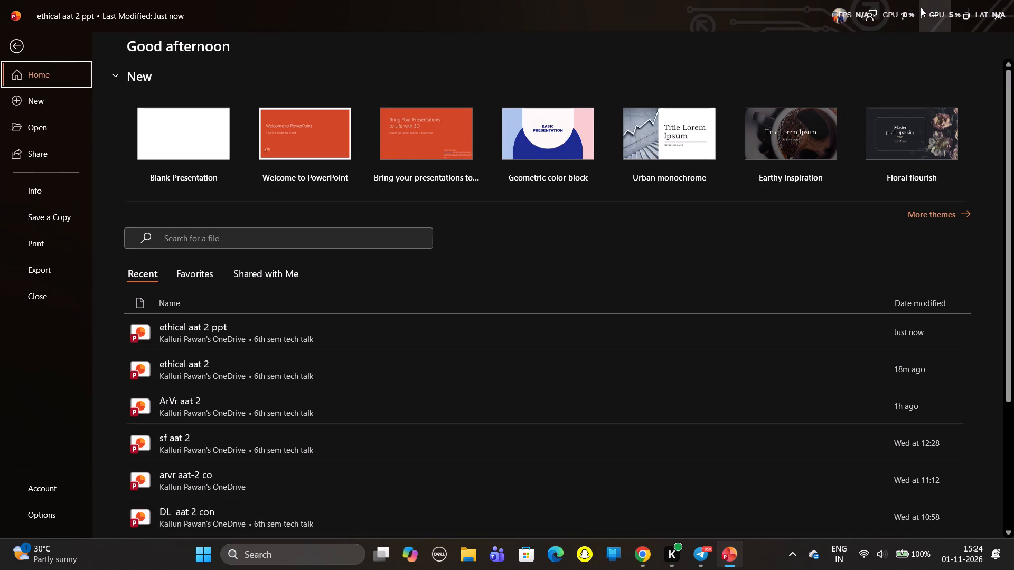
click(927, 8)
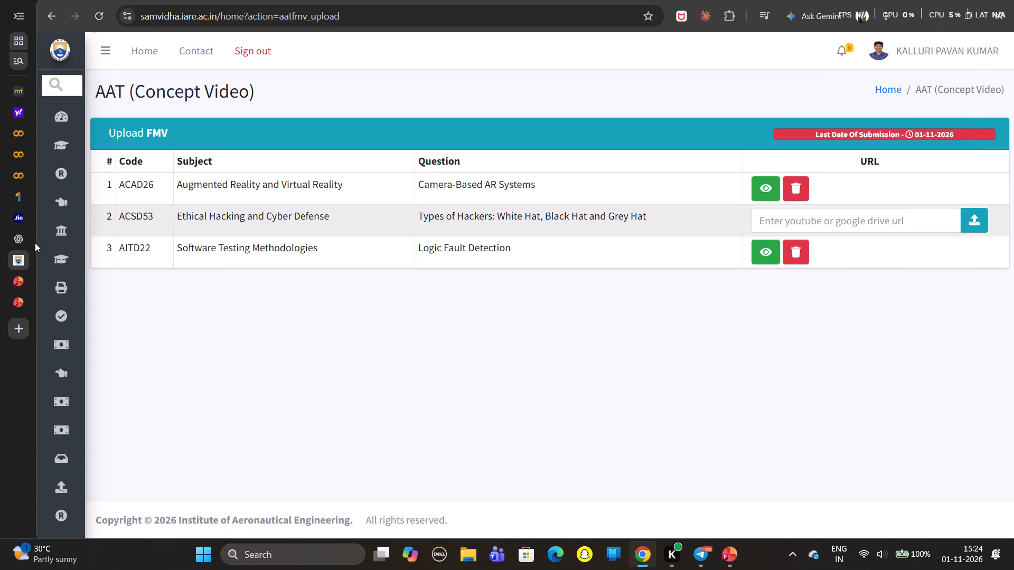
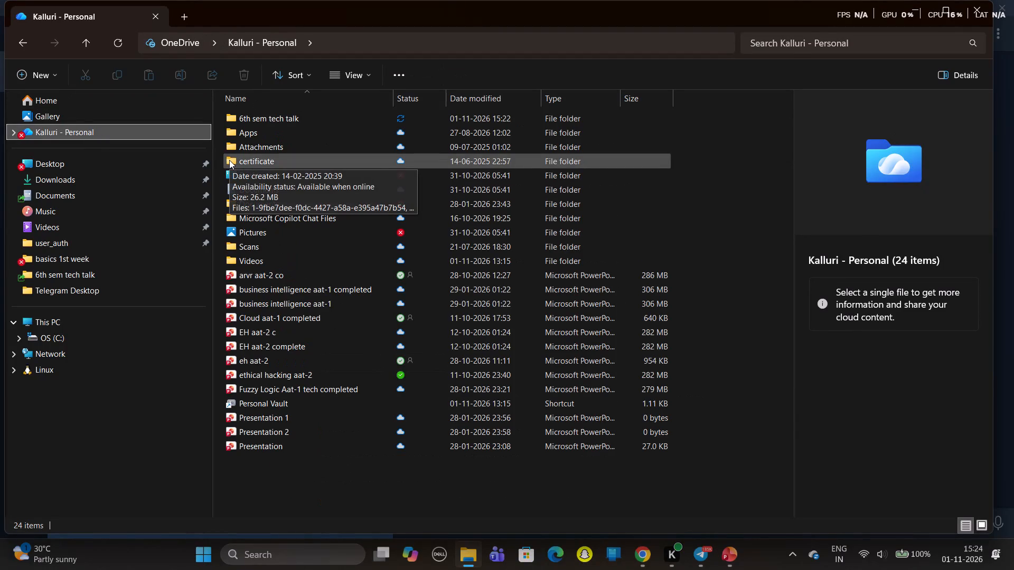
Open the "ethical hacking aat-2" presentation from the personal OneDrive folder, look through its slides, and minimize it.
double_click(252, 376)
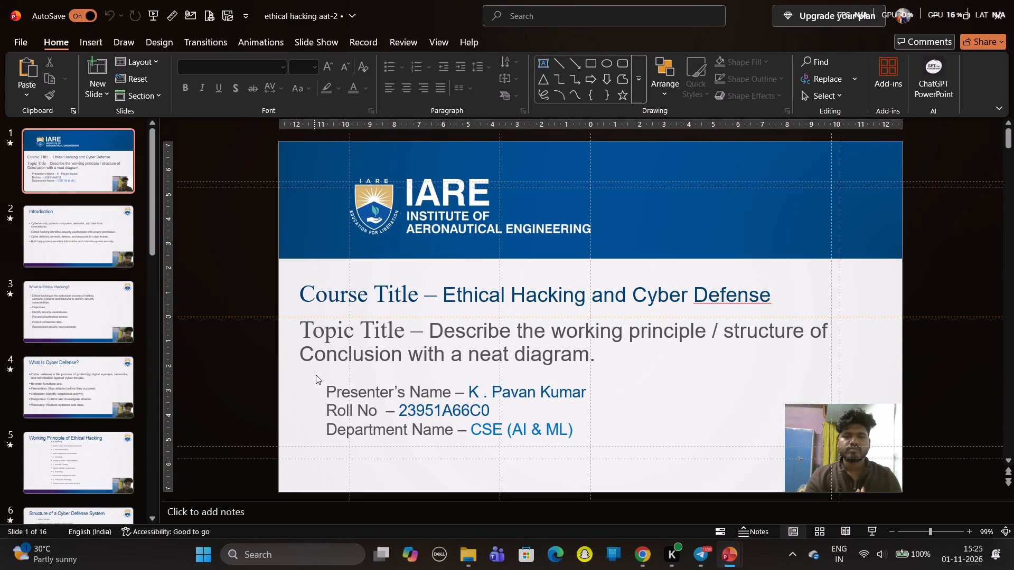
scroll(109, 256, down, 4)
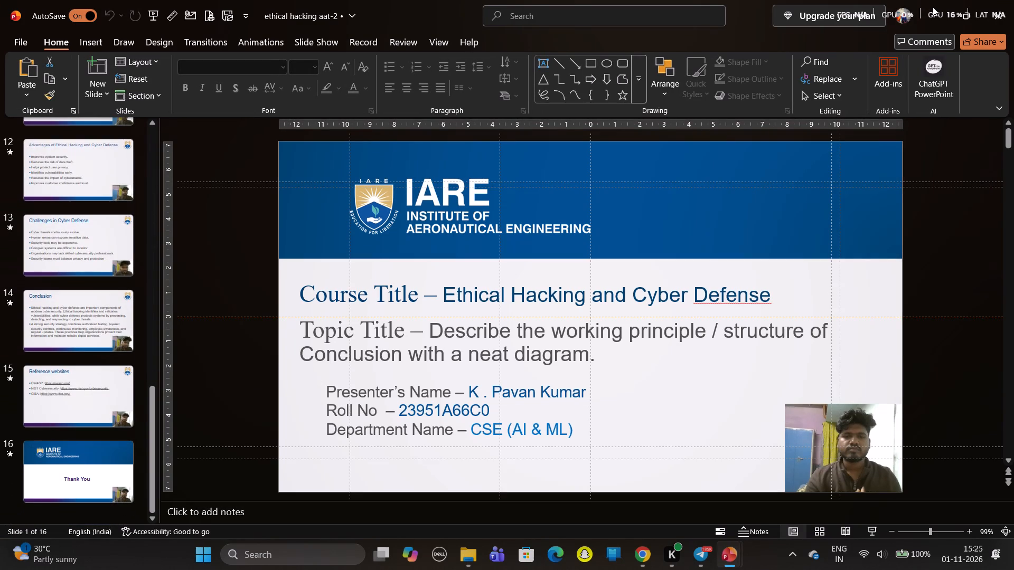
click(933, 7)
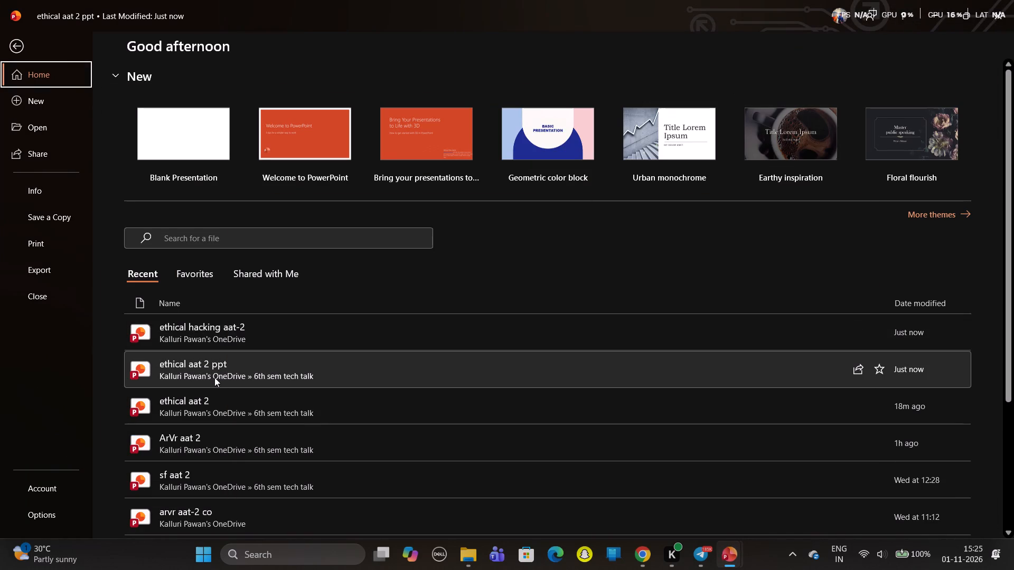
Open the "eh aat-2" presentation from the same OneDrive folder, check its title slide, and minimize its window.
click(472, 552)
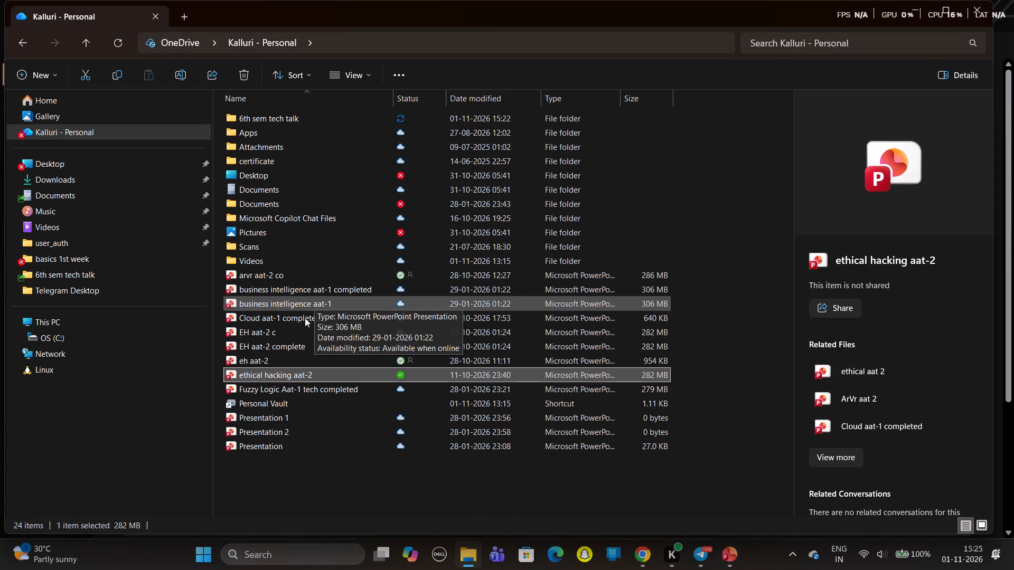
double_click(279, 360)
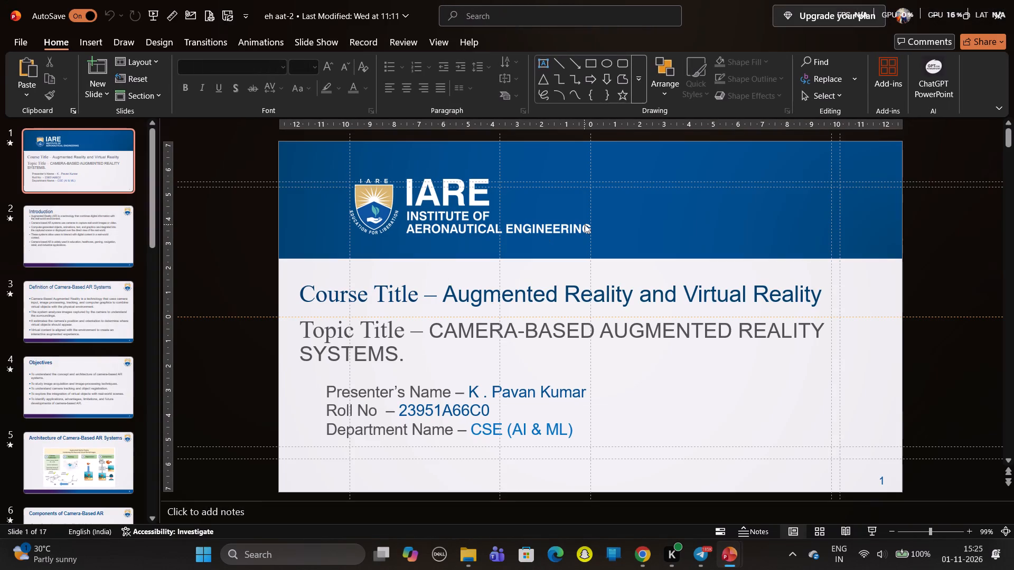
click(951, 9)
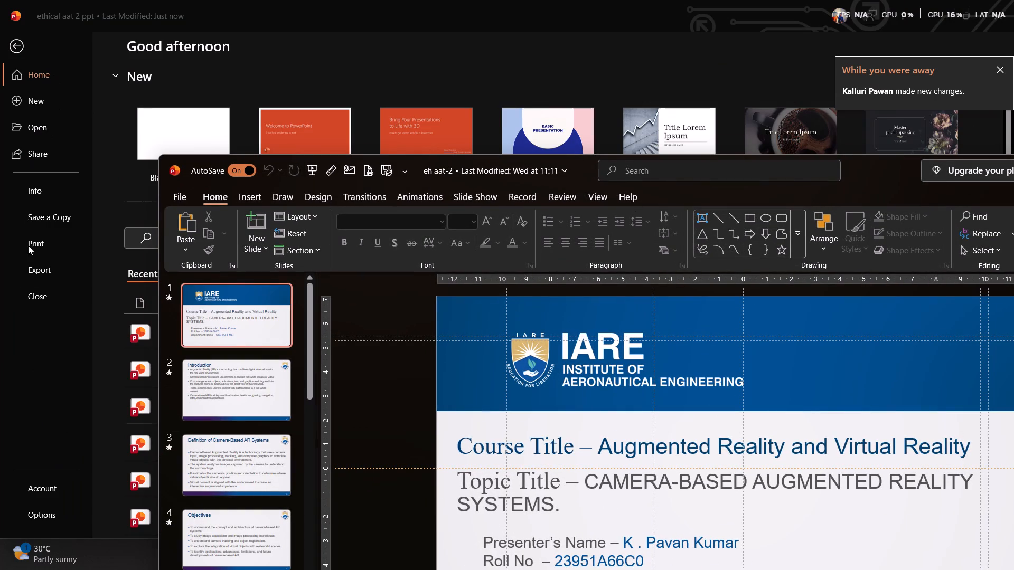
key(Escape)
click(858, 436)
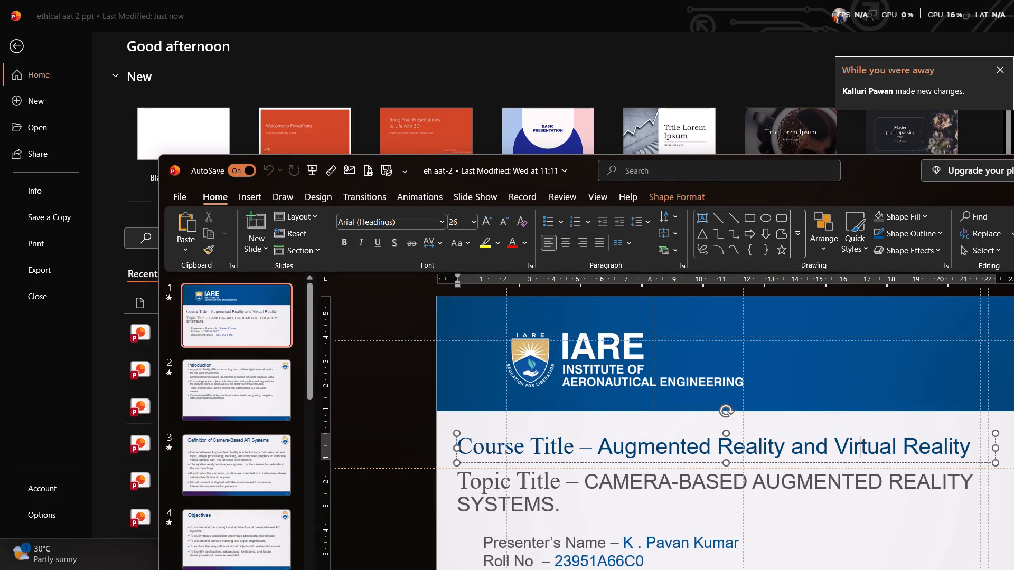
key(super+Left)
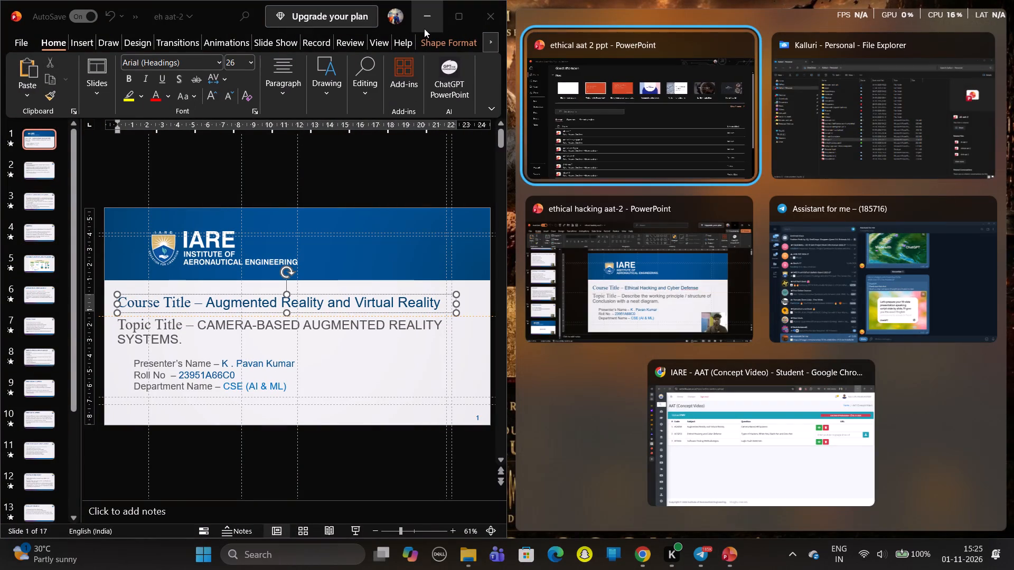
click(424, 28)
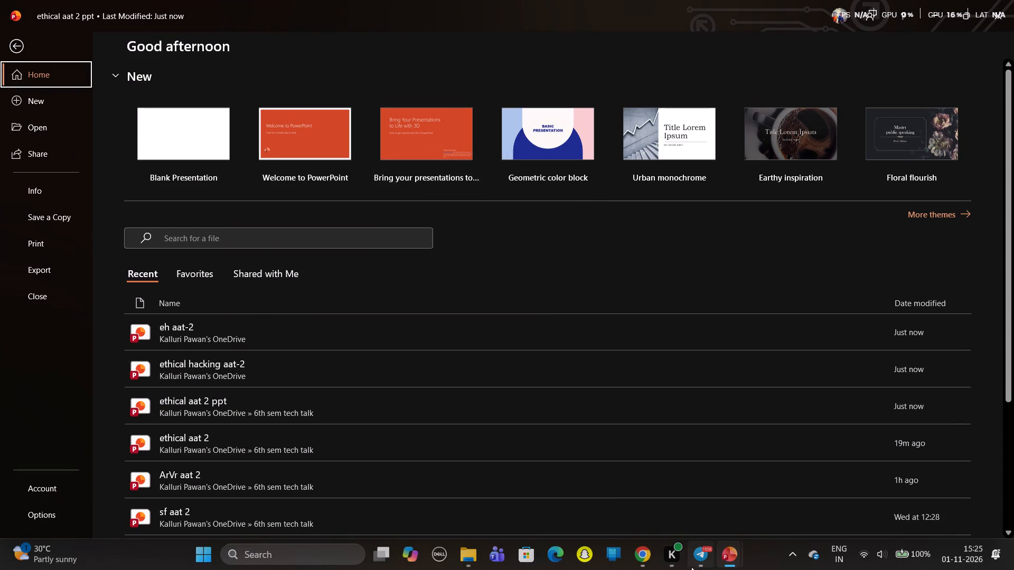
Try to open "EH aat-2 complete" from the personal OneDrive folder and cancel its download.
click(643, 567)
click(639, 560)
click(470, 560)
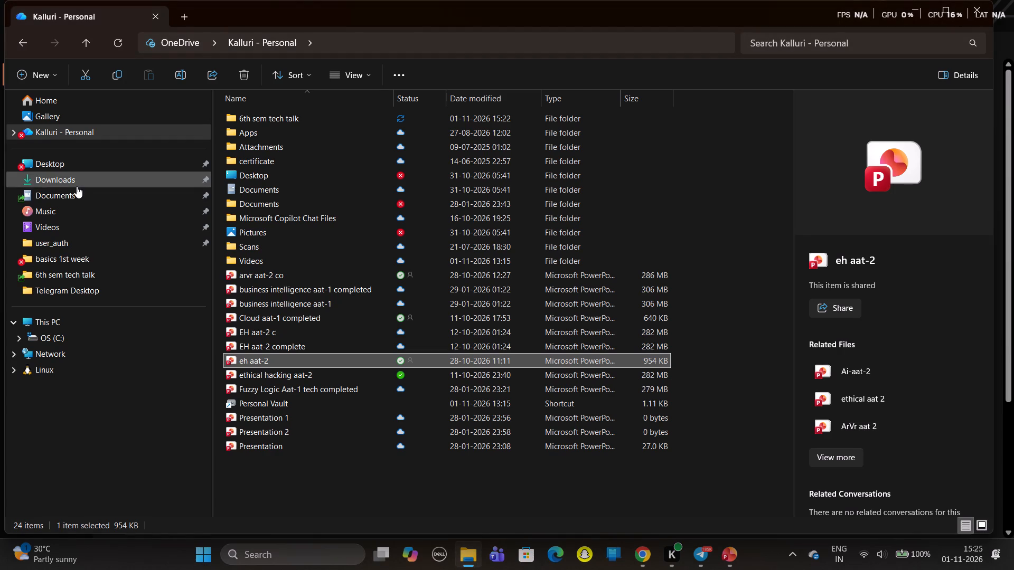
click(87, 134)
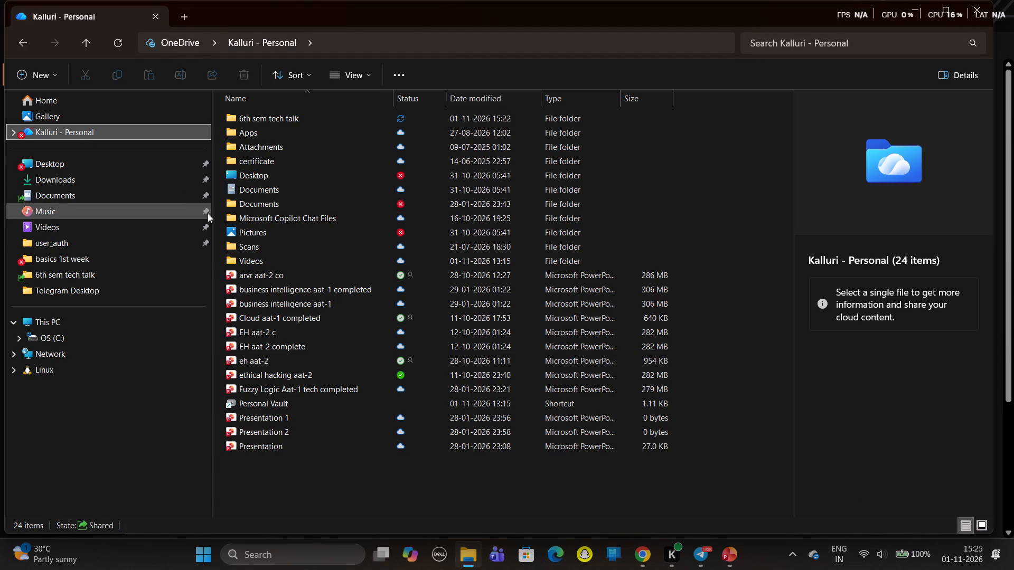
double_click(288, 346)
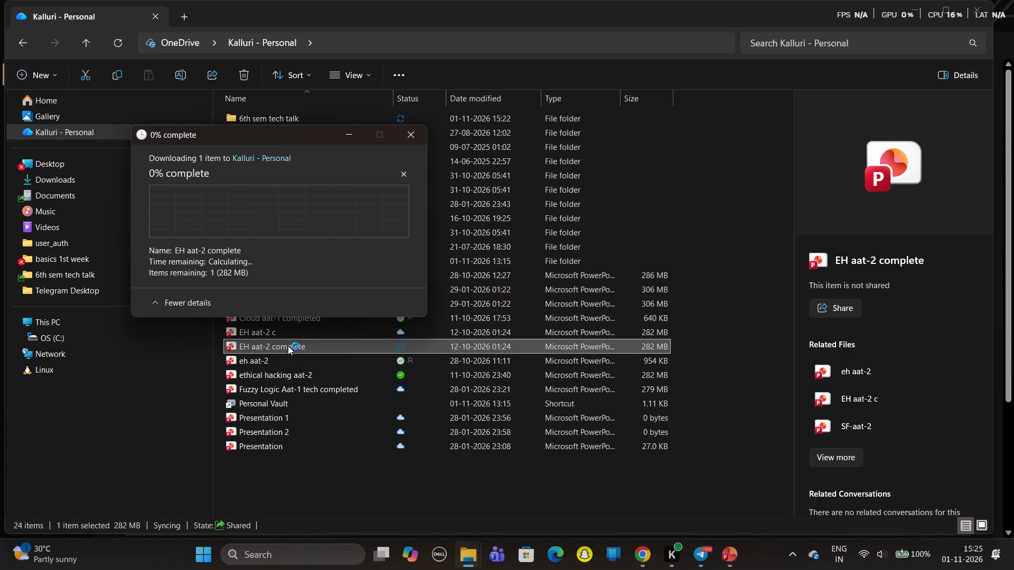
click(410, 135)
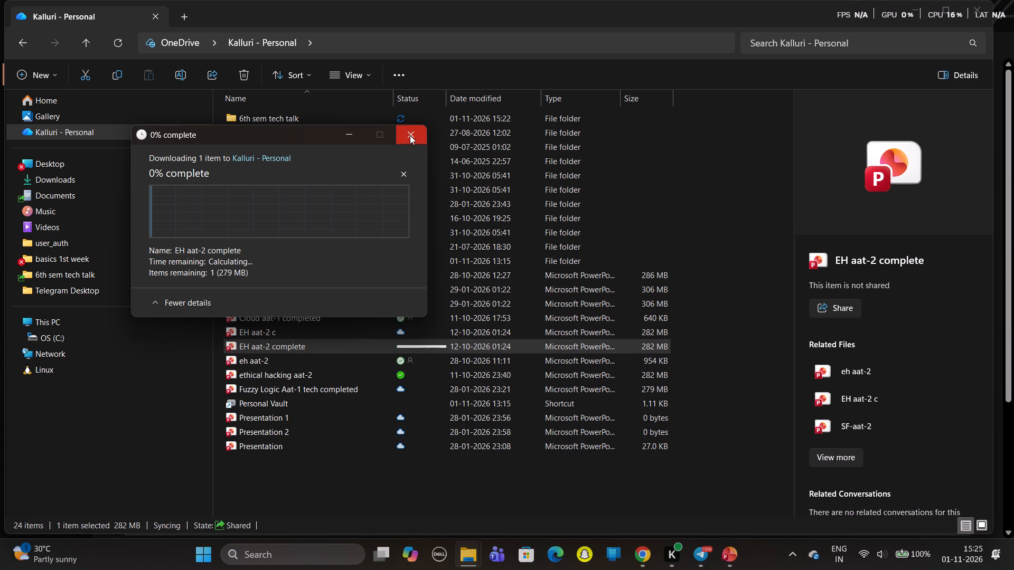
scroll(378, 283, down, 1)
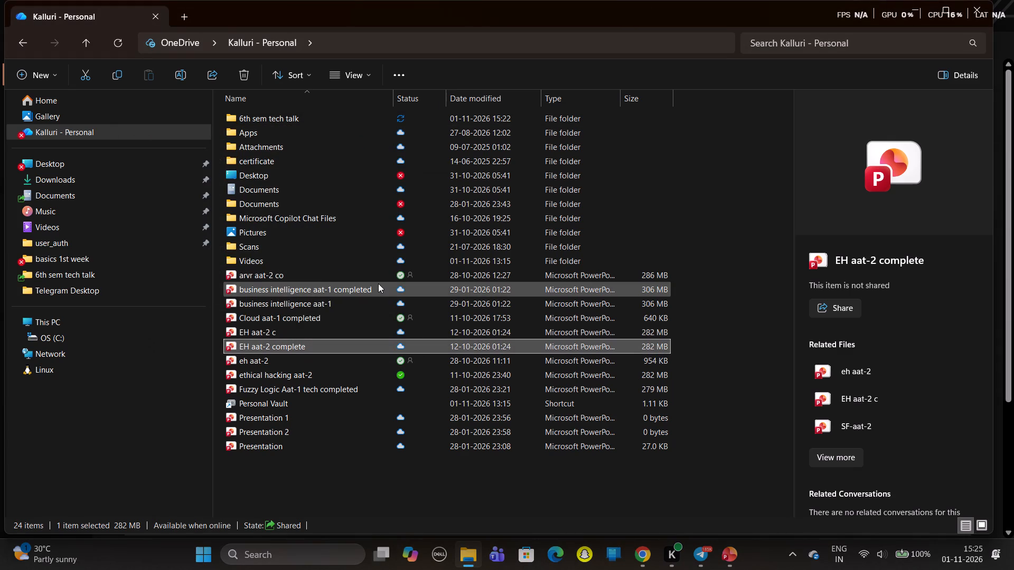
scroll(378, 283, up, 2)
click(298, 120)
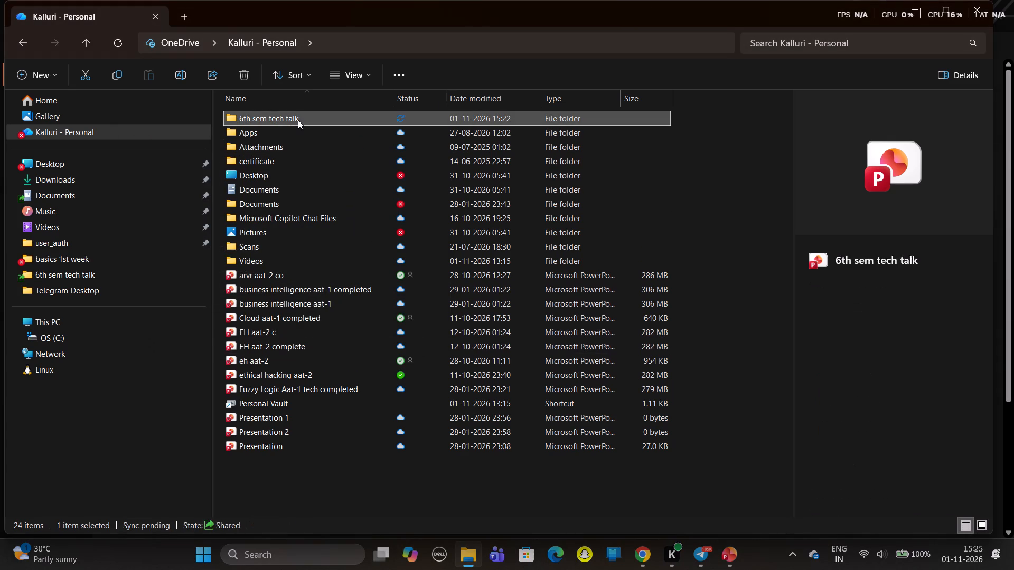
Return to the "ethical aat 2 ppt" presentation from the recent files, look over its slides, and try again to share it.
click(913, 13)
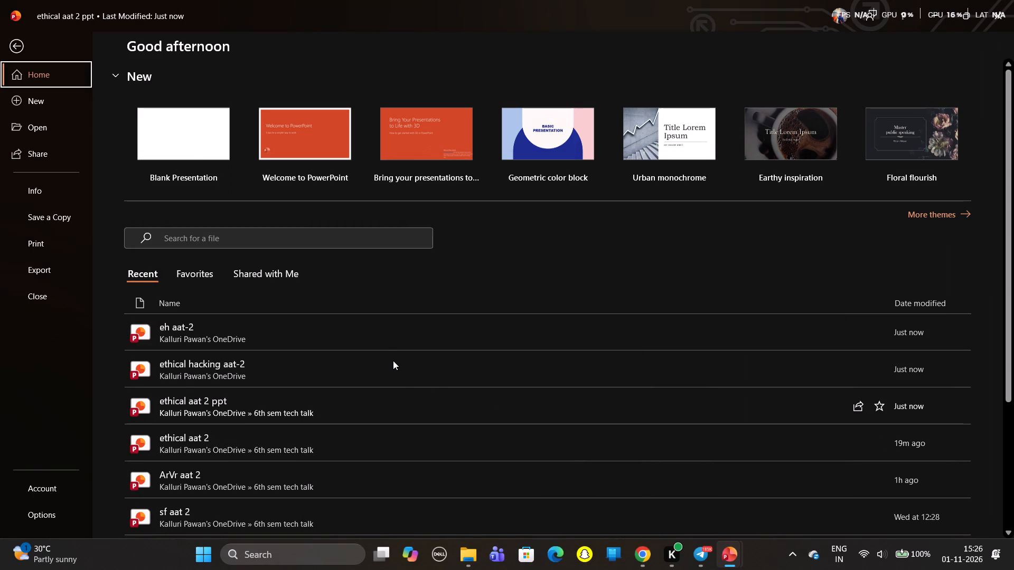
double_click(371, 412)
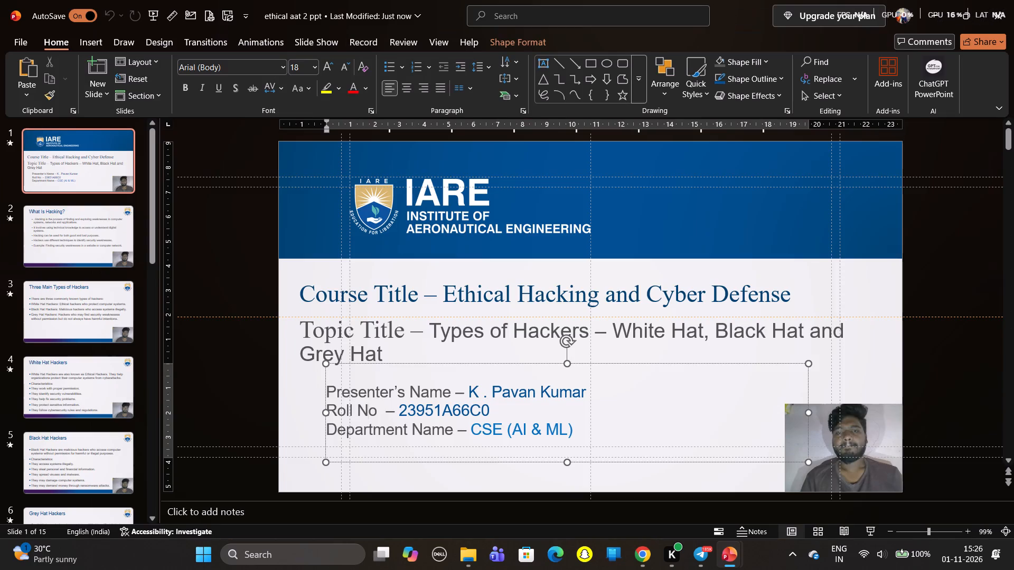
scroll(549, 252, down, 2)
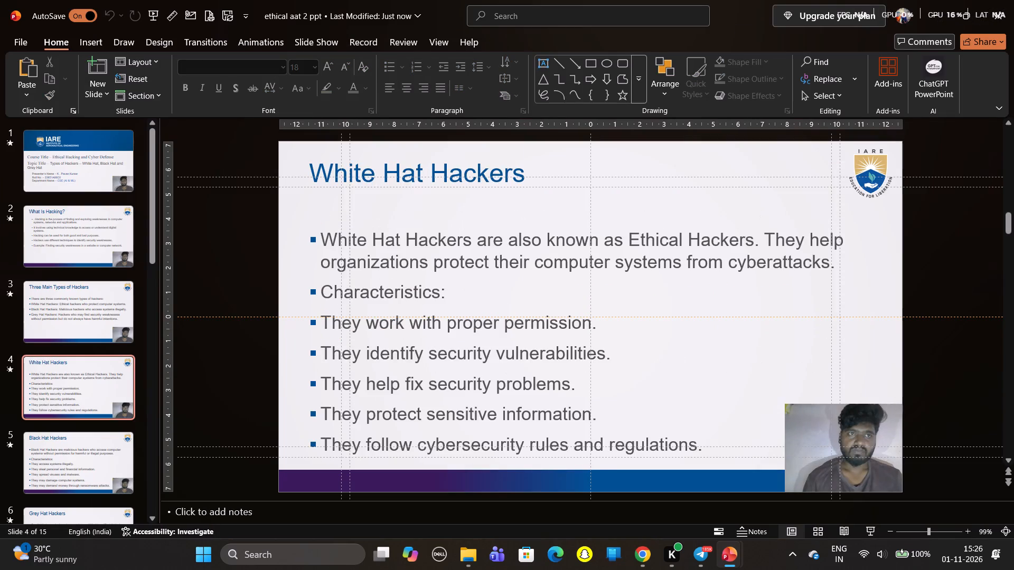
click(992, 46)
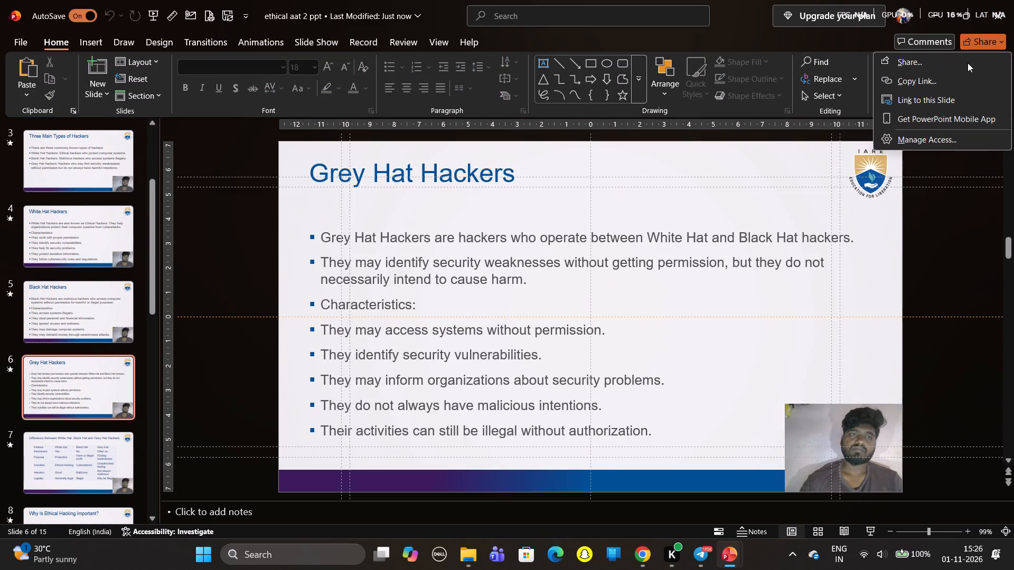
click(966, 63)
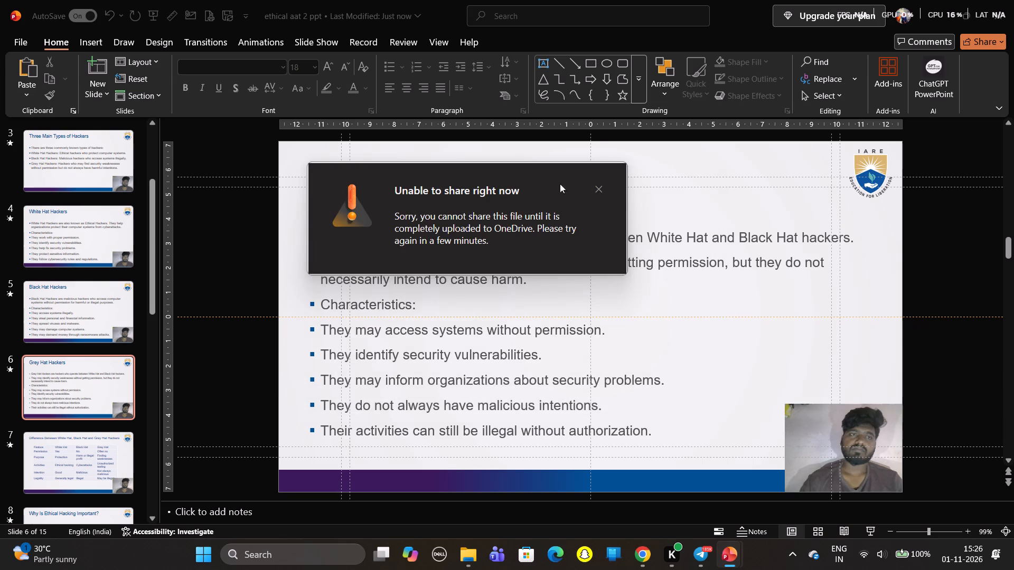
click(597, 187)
Open the location chooser for moving "ethical aat 2 ppt" out of the "6th sem tech talk" OneDrive folder.
click(381, 12)
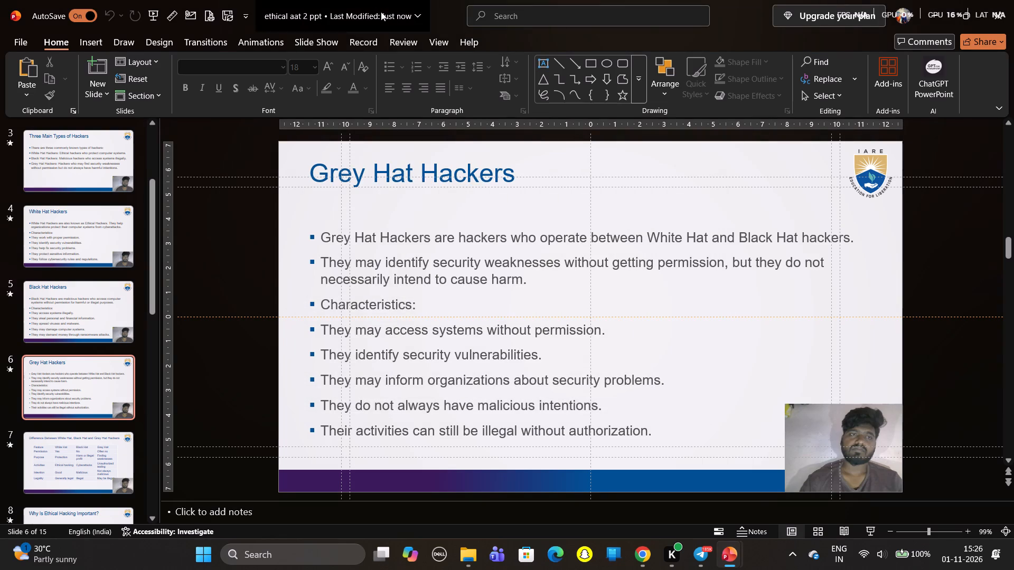
click(325, 78)
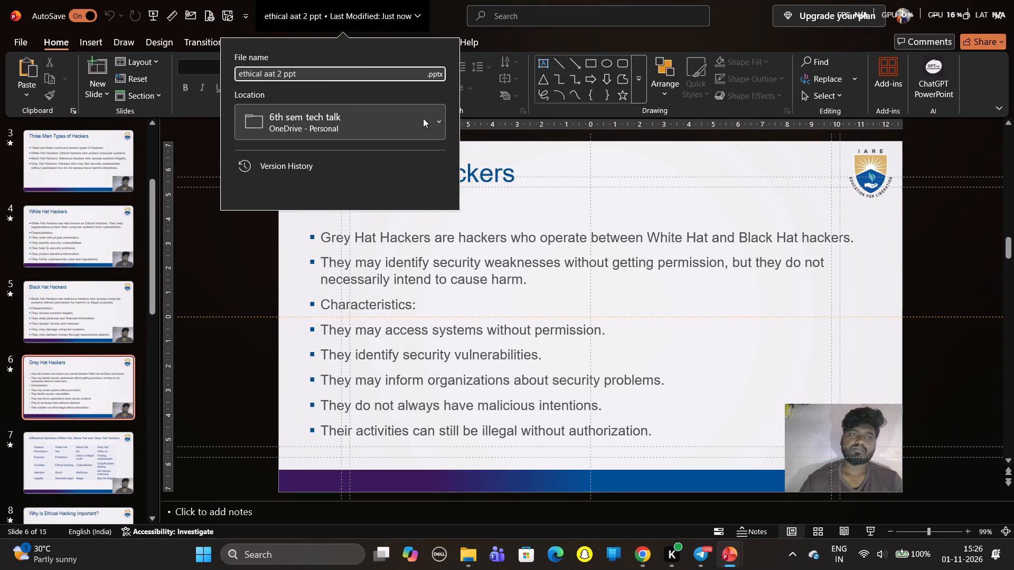
click(423, 118)
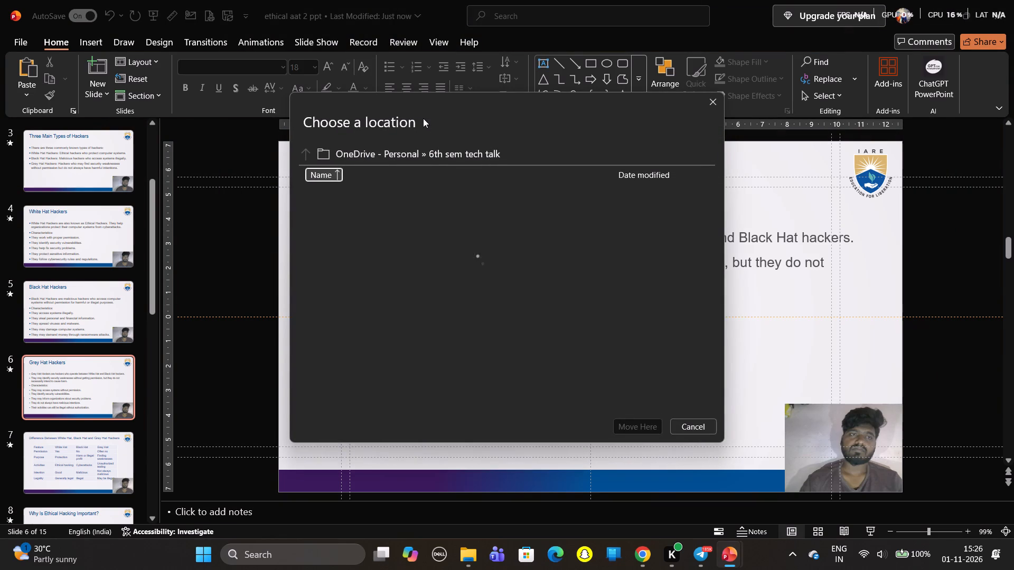
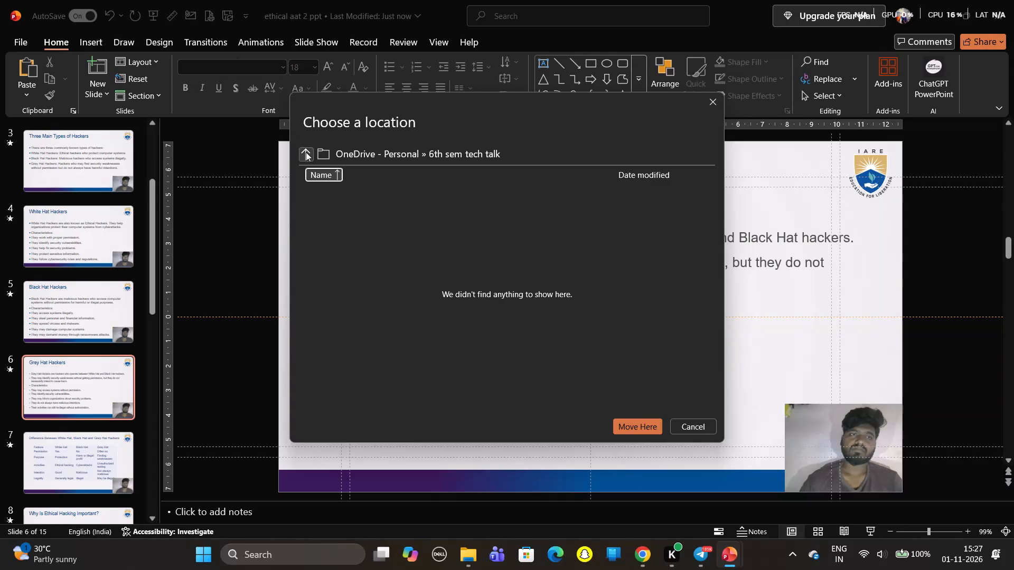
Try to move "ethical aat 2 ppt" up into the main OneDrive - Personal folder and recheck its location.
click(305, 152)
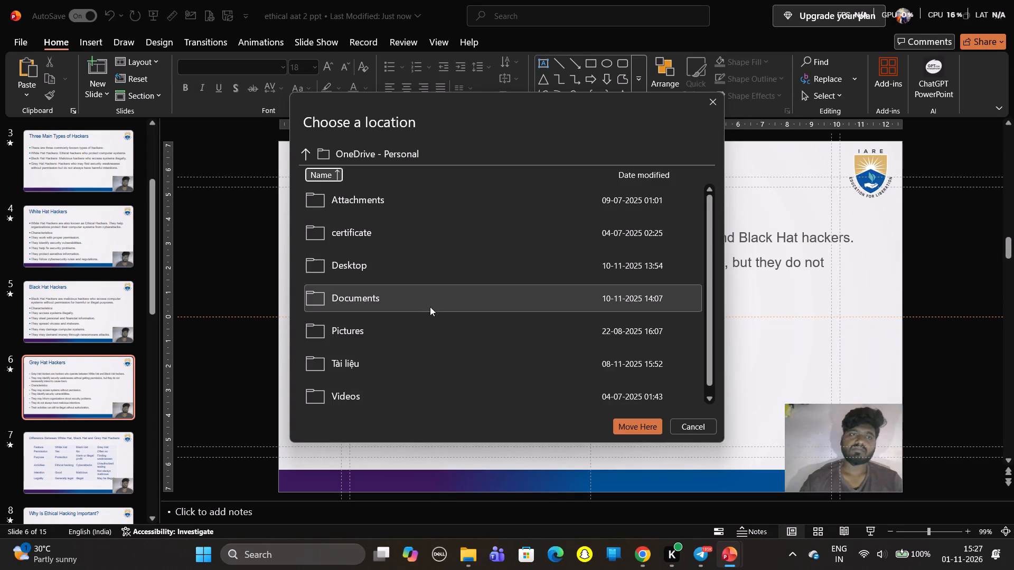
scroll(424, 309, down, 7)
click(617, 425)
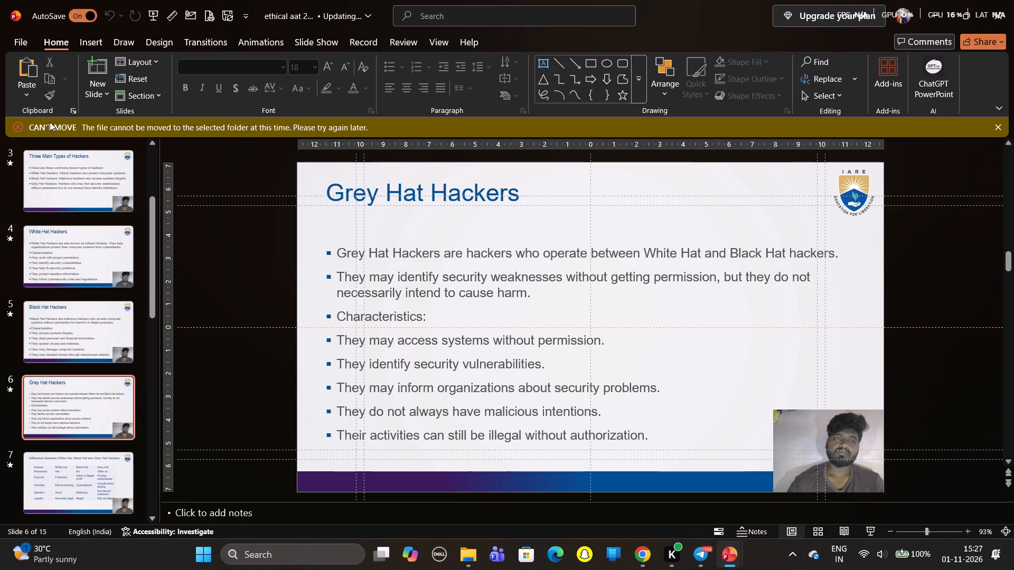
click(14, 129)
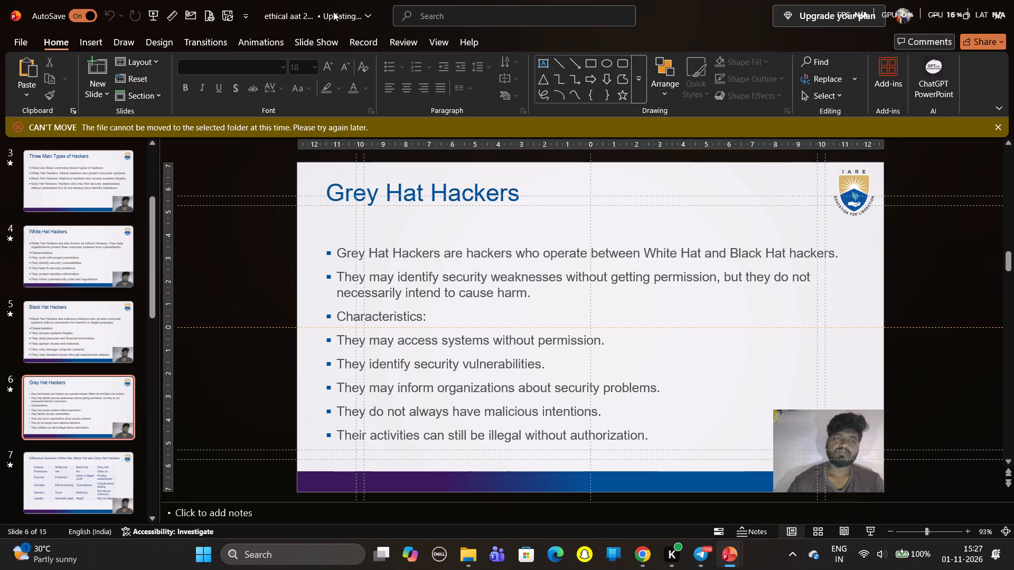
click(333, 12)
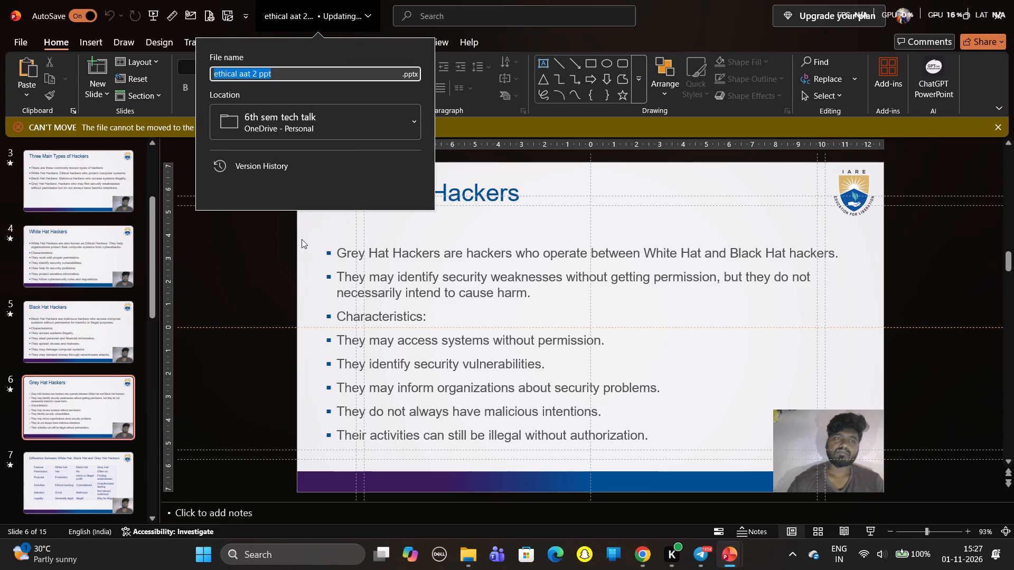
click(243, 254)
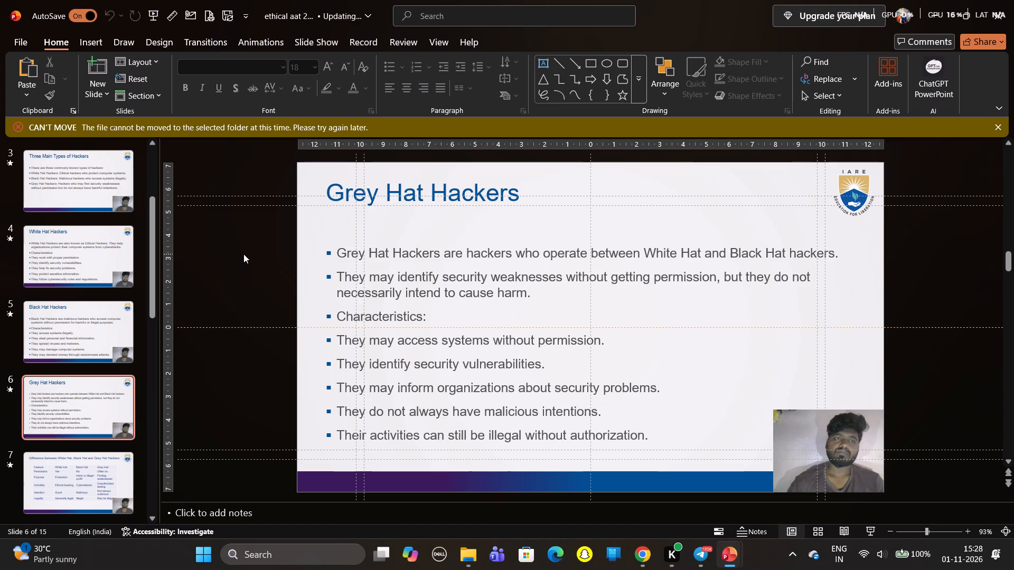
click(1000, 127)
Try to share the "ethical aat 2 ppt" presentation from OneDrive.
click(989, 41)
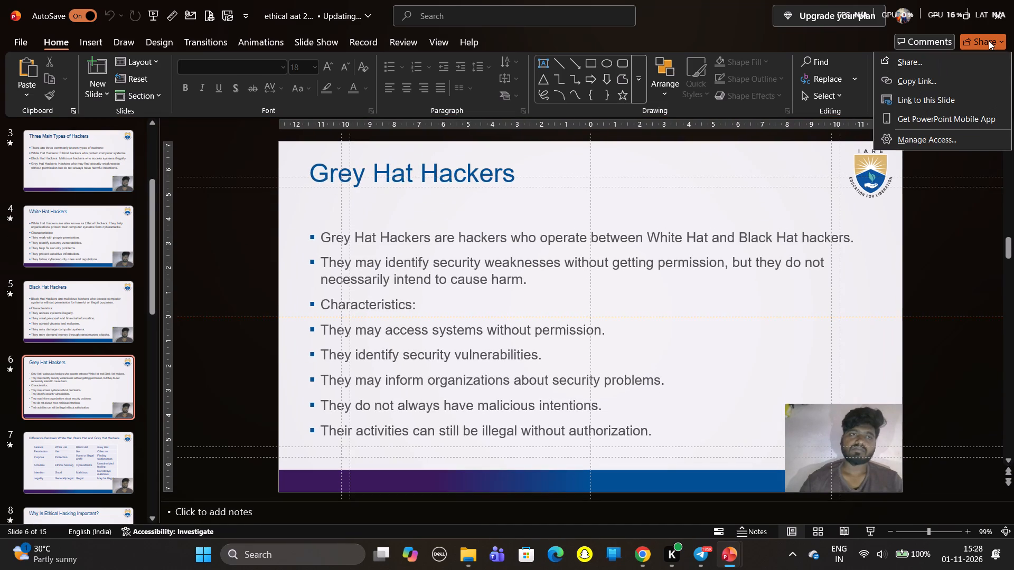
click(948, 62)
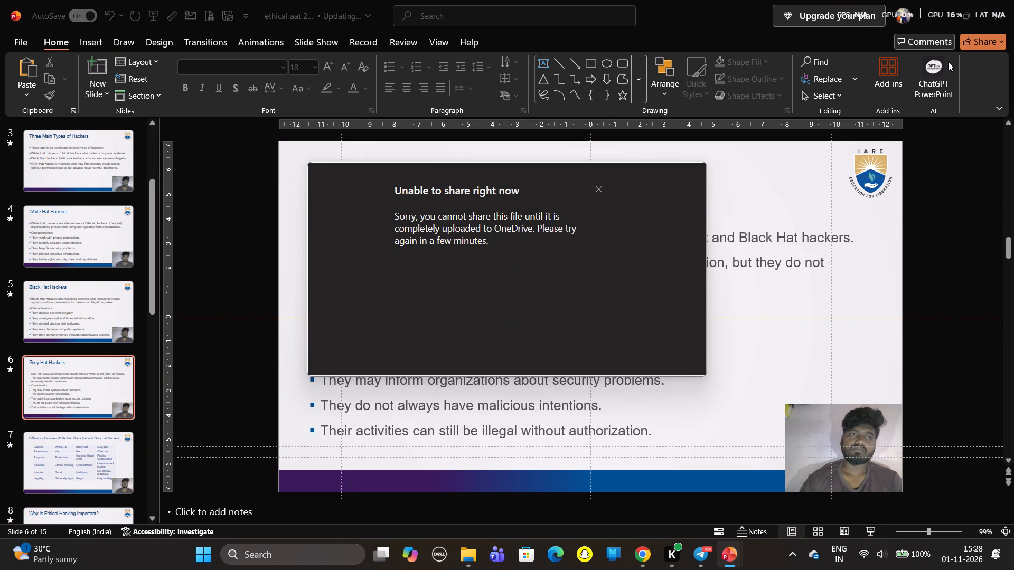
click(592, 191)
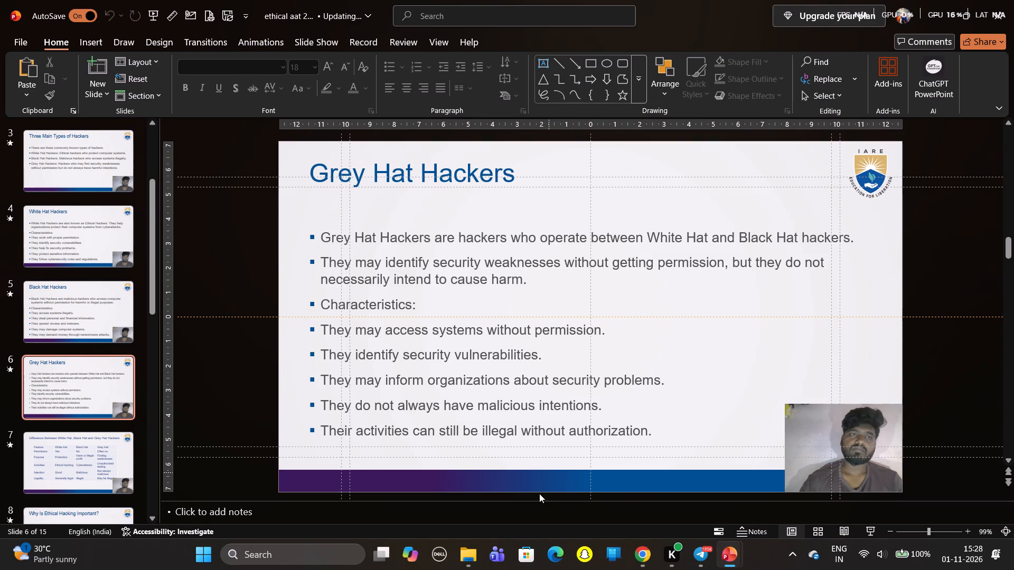
Check the OneDrive upload status in File Explorer and return to "ethical aat 2 ppt" from the "6th sem tech talk" folder.
click(475, 559)
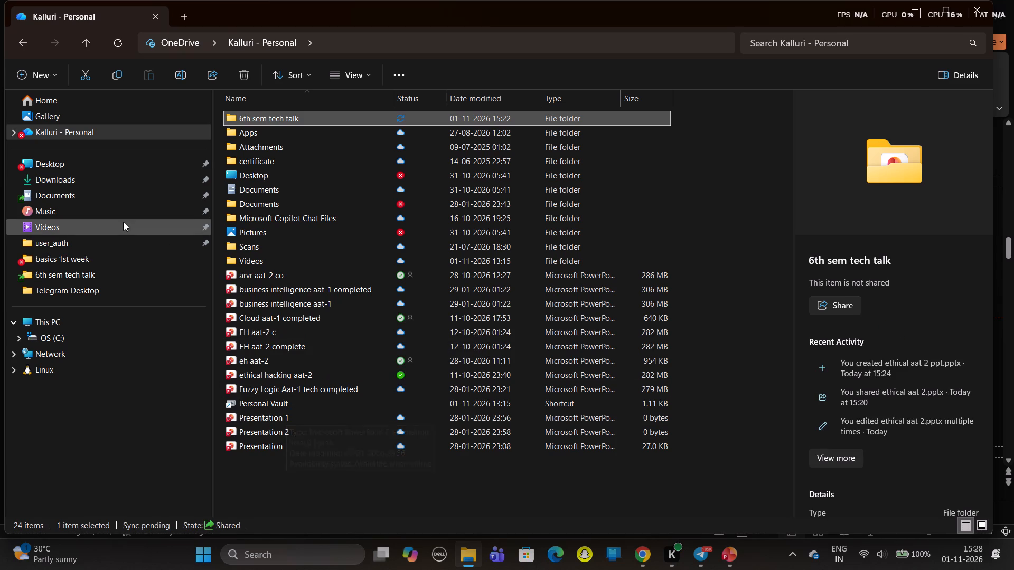
double_click(123, 135)
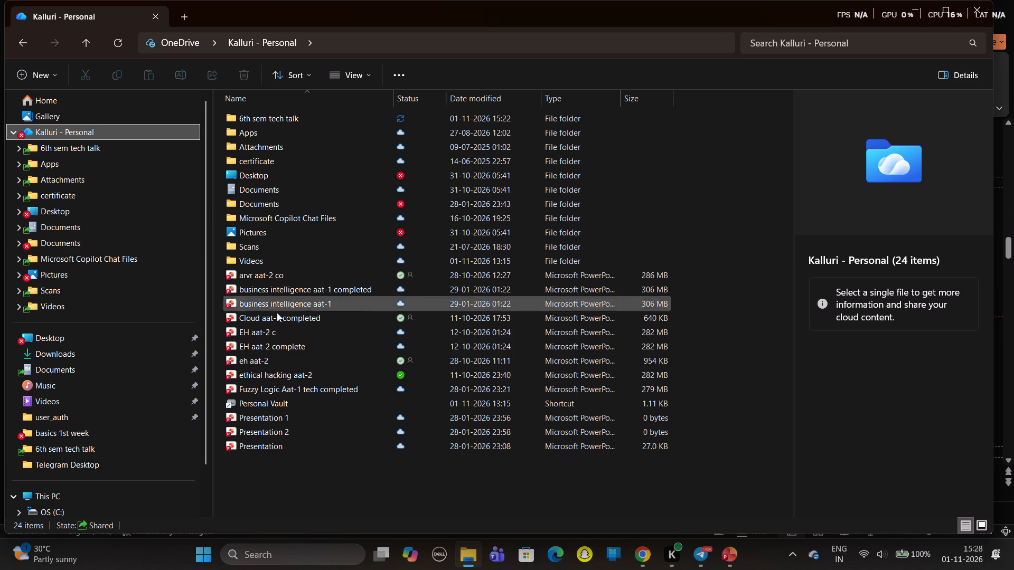
scroll(296, 144, up, 1)
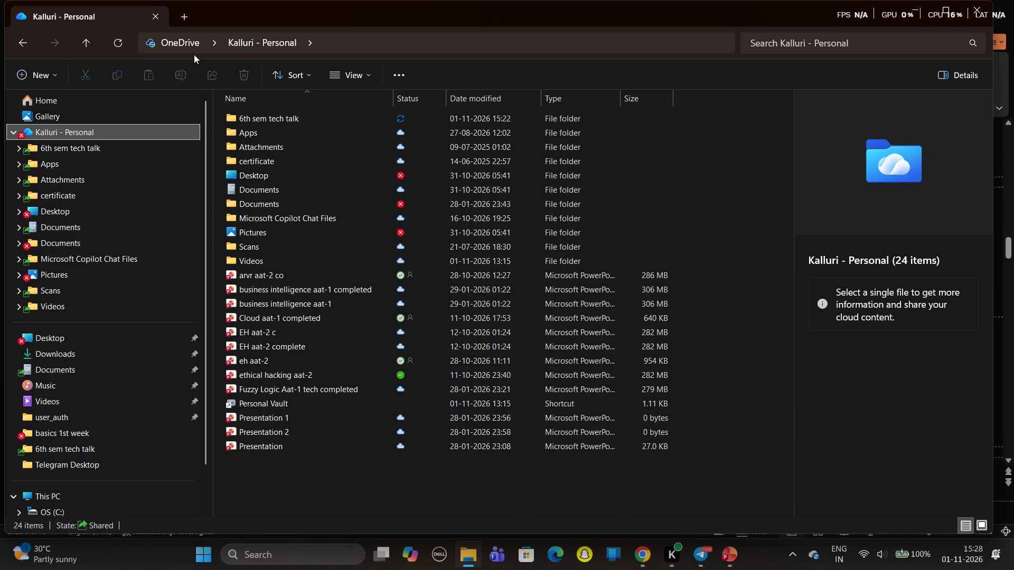
click(193, 47)
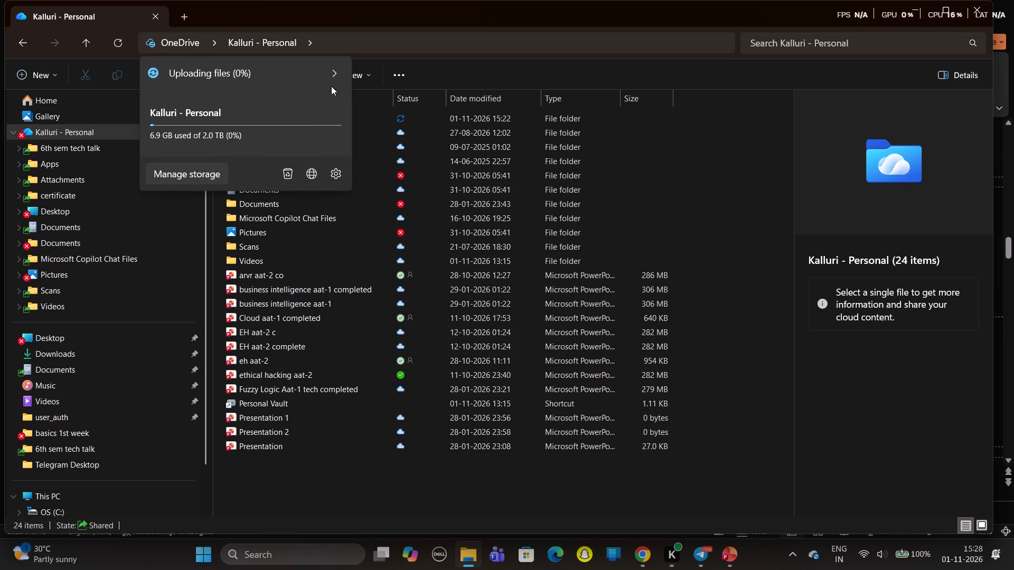
click(698, 145)
double_click(372, 116)
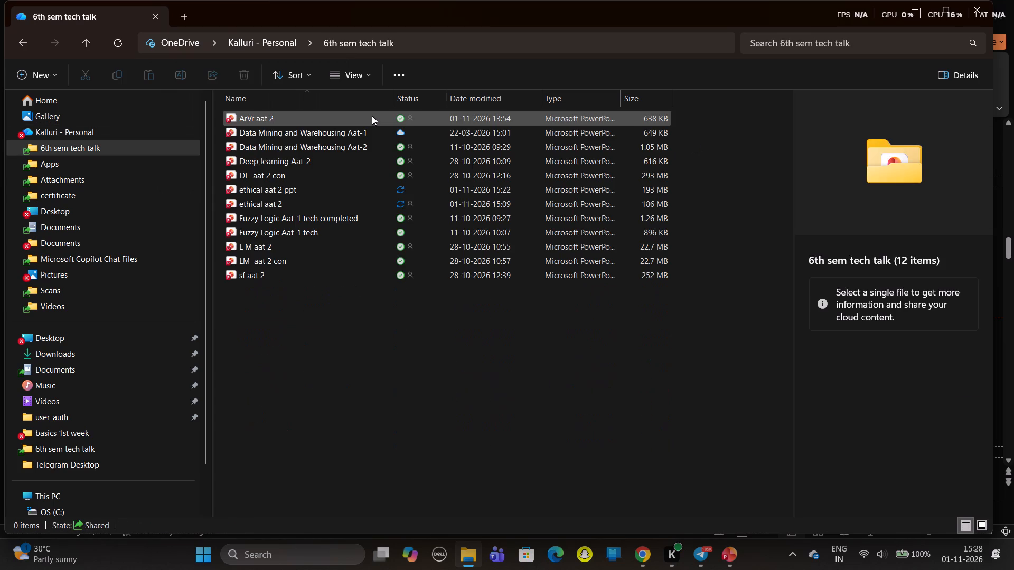
double_click(316, 189)
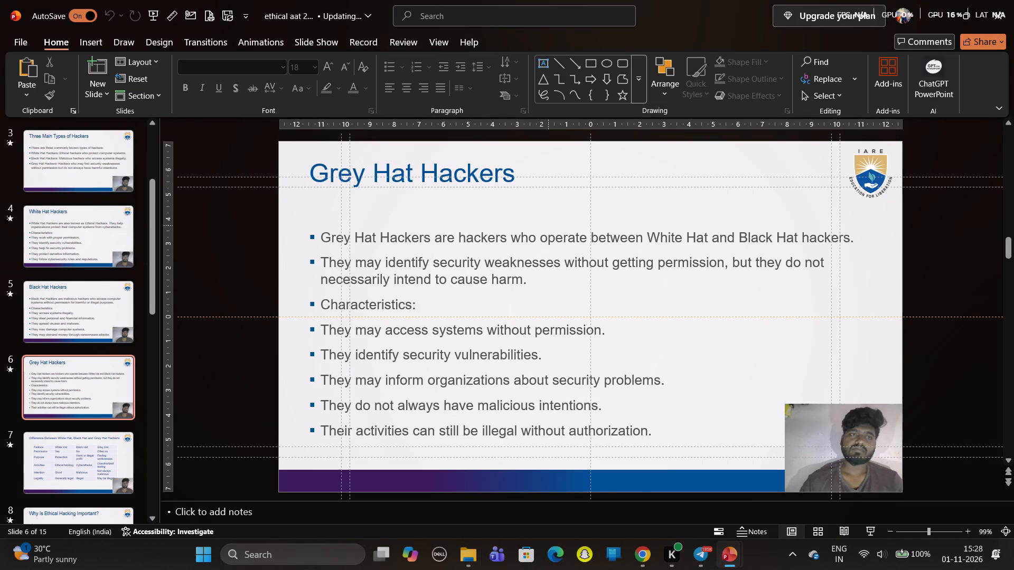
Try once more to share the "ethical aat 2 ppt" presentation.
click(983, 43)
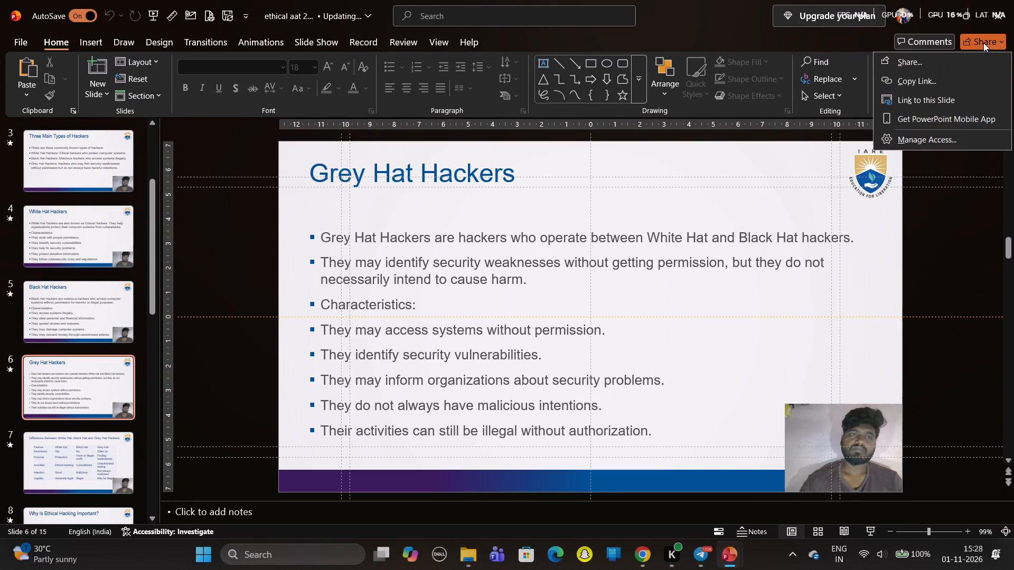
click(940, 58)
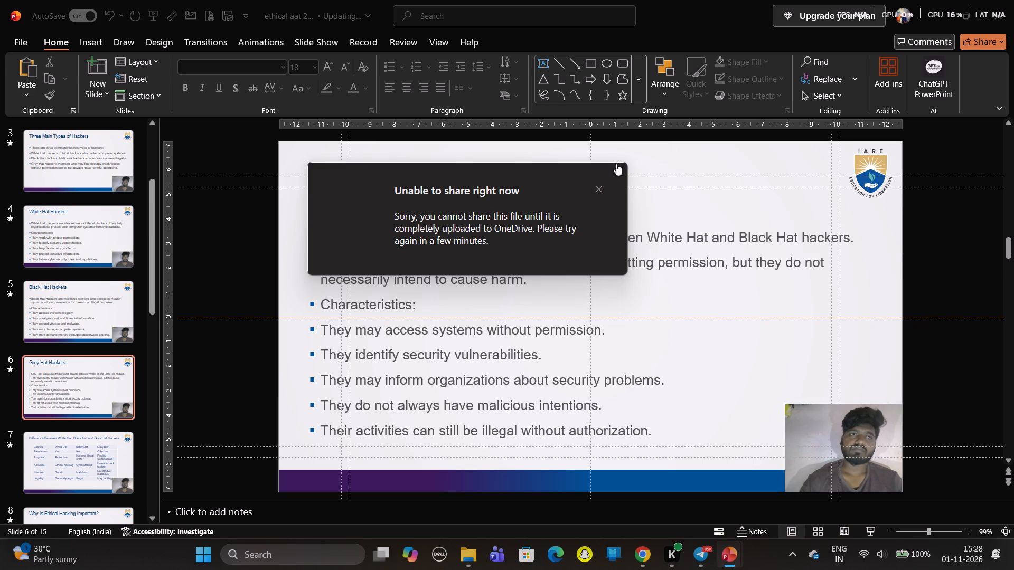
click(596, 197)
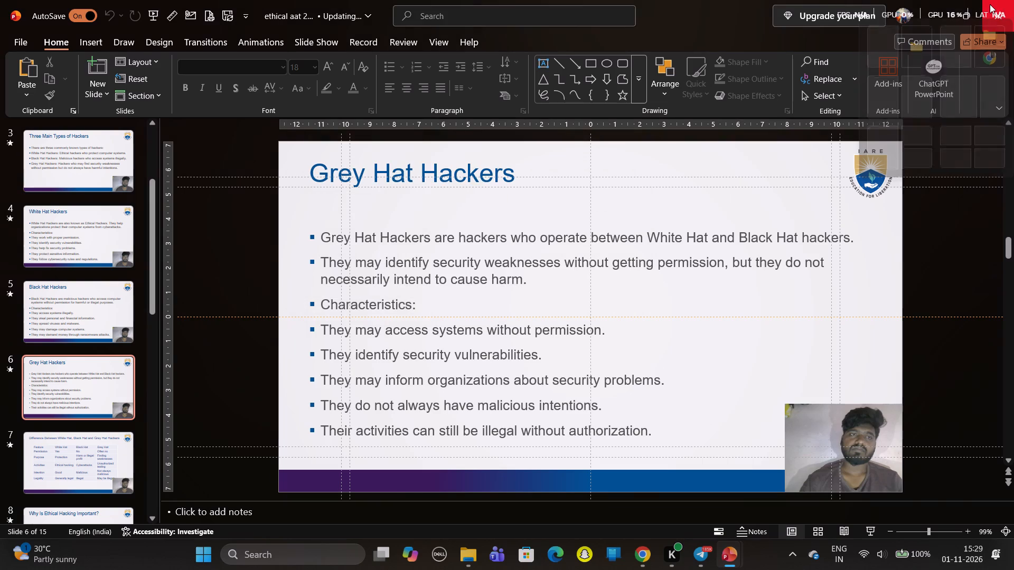
Close "ethical aat 2 ppt", open "ethical aat 2" from the "6th sem tech talk" folder instead, and look through its slides.
click(990, 4)
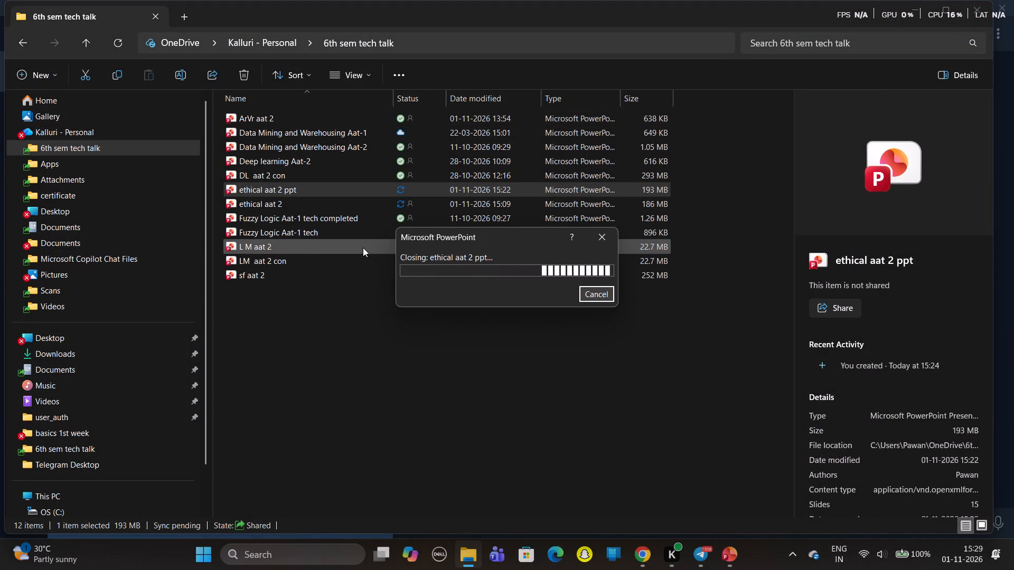
double_click(301, 201)
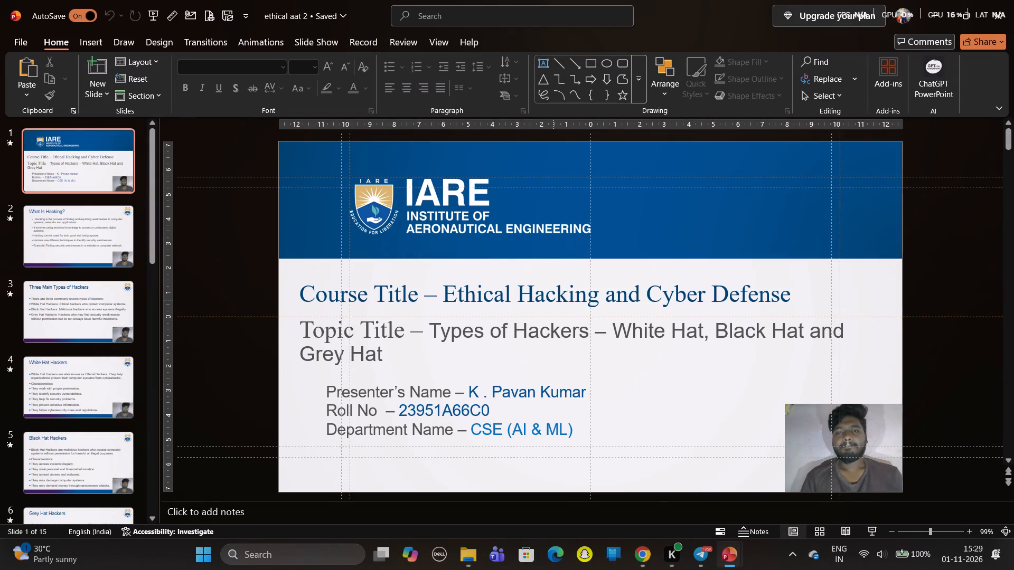
scroll(551, 304, down, 3)
scroll(551, 304, up, 2)
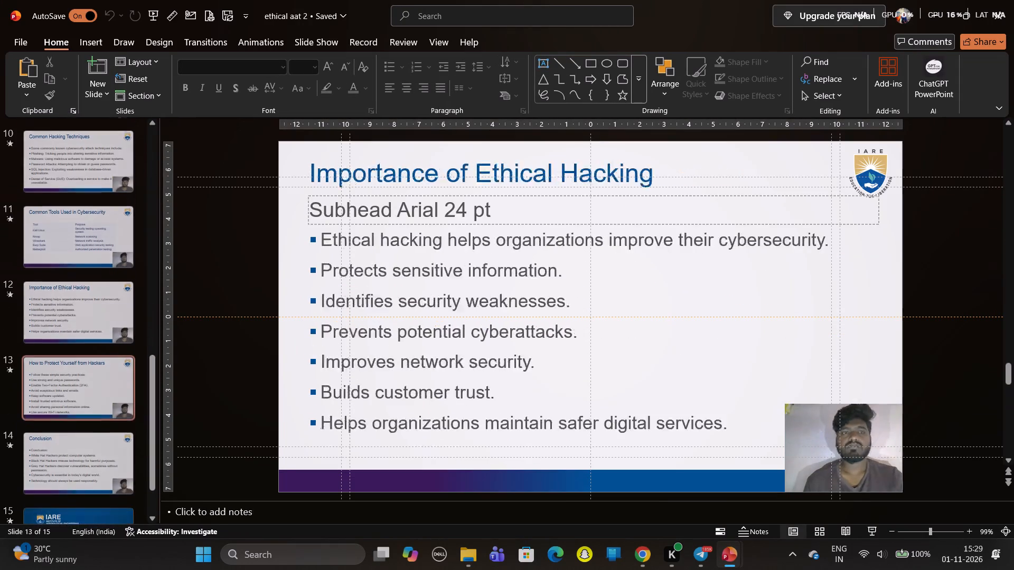
scroll(551, 304, up, 9)
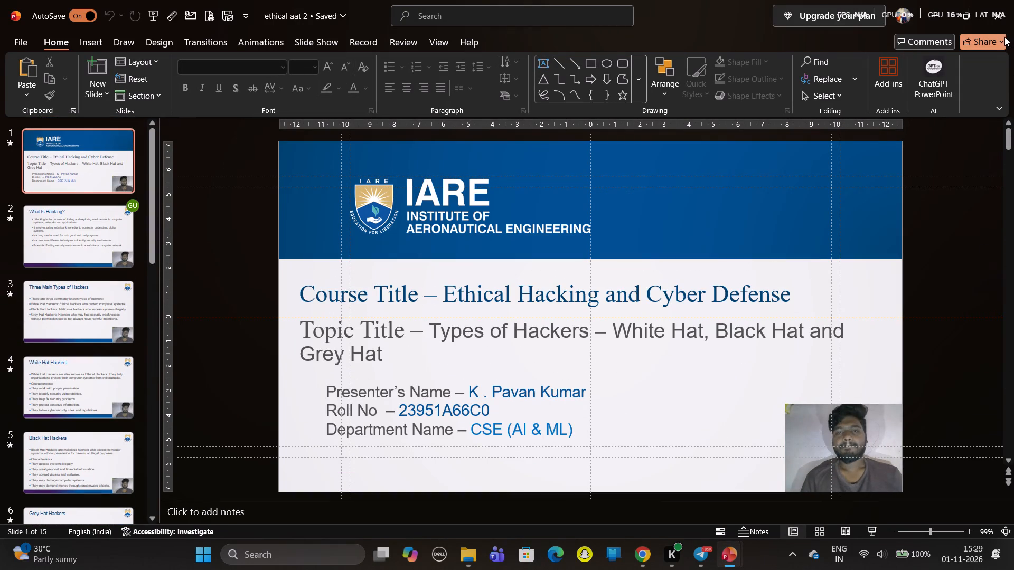
Copy the OneDrive share link of the "ethical aat 2" presentation and close the sharing window.
click(1004, 37)
click(942, 70)
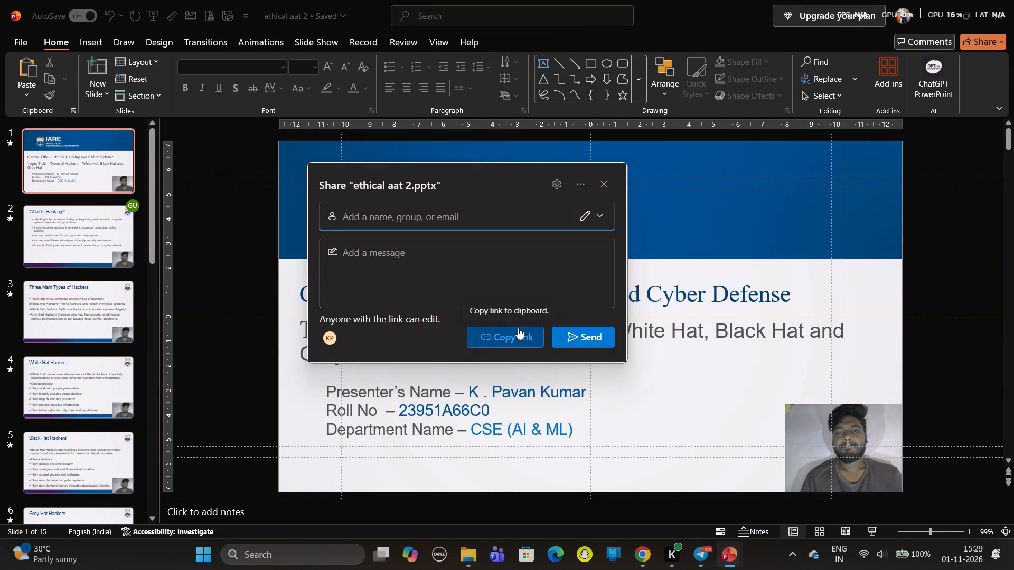
click(518, 328)
click(611, 173)
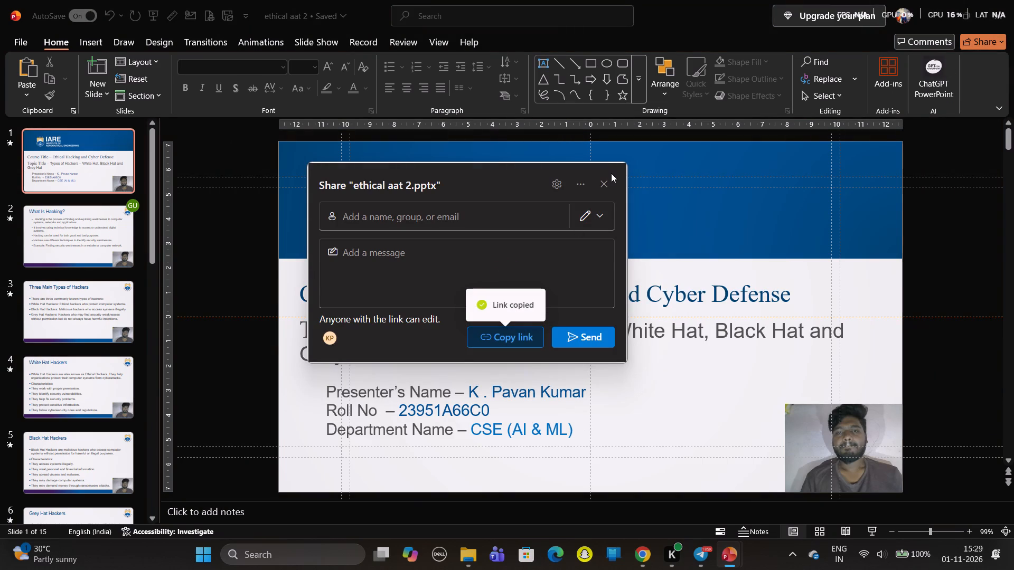
click(605, 186)
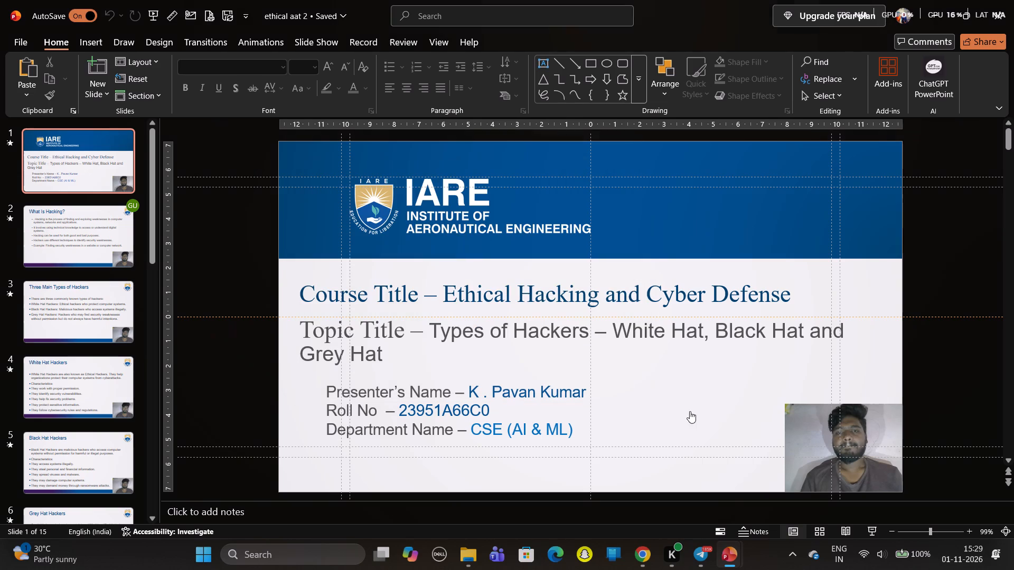
Switch to the Samvidha page in Chrome and submit the copied link as the URL for ACSD53, Ethical Hacking and Cyber Defense.
click(639, 569)
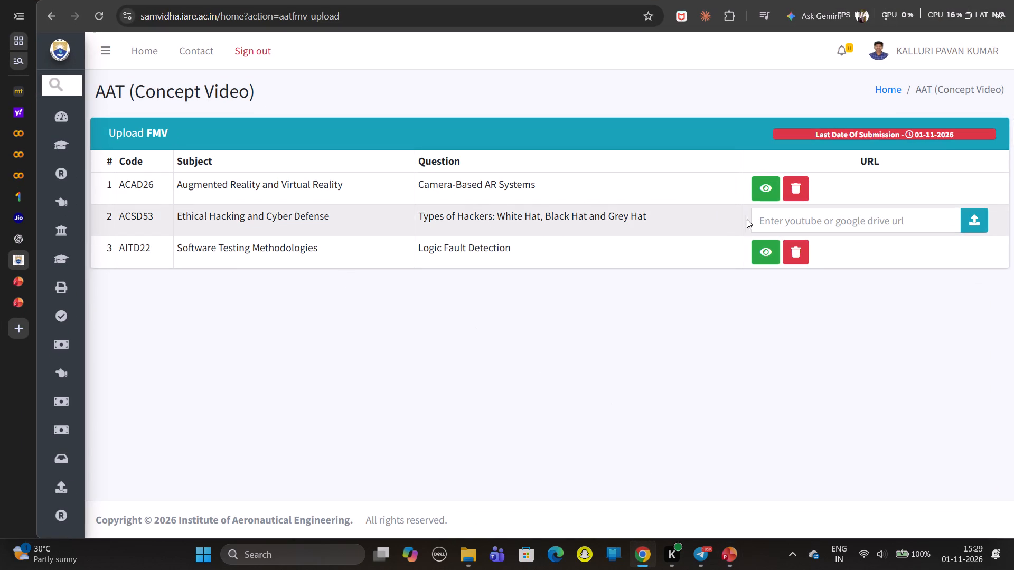
click(782, 221)
ctrl+click(782, 221)
key(ctrl+v)
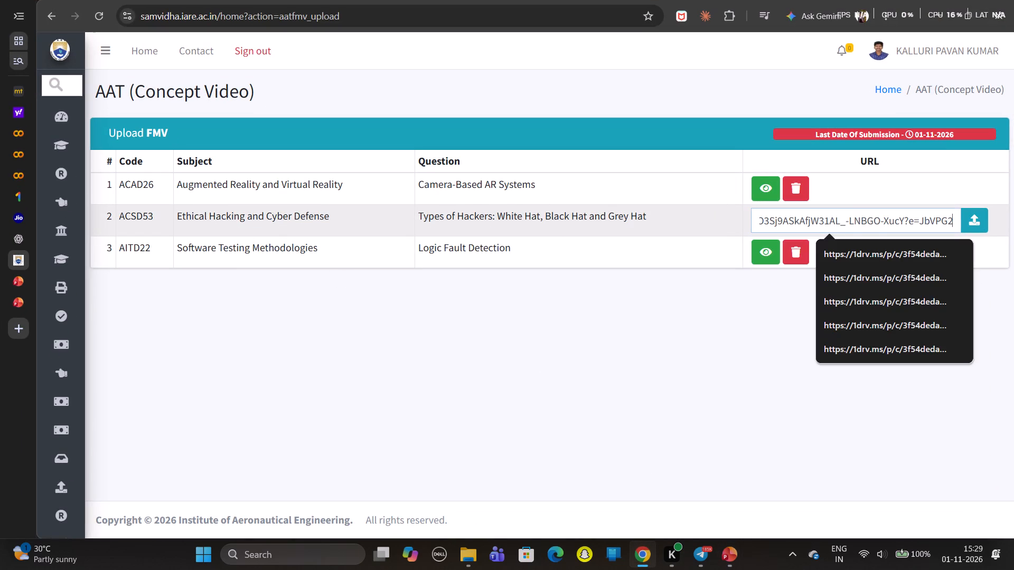
click(964, 217)
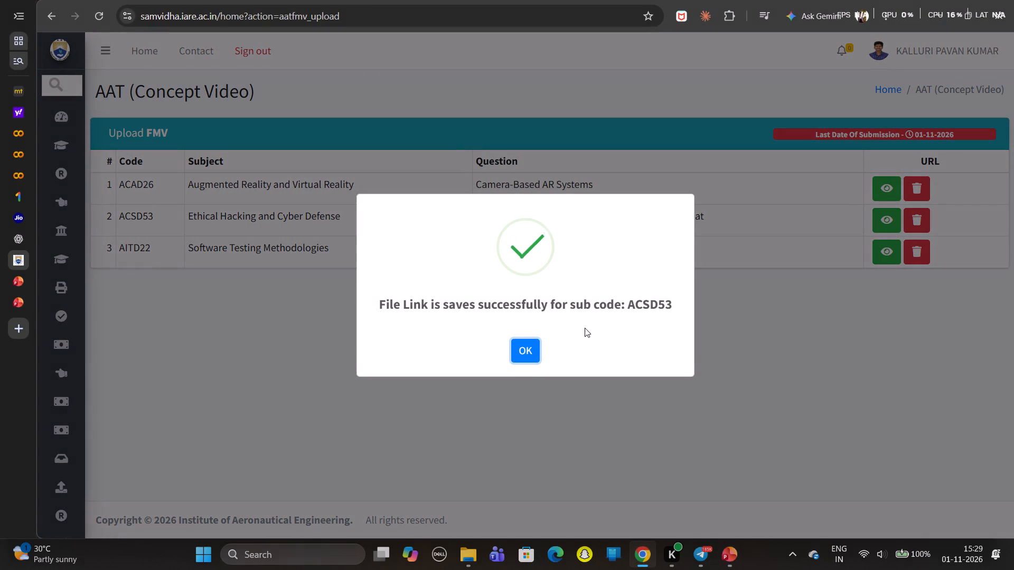
click(527, 360)
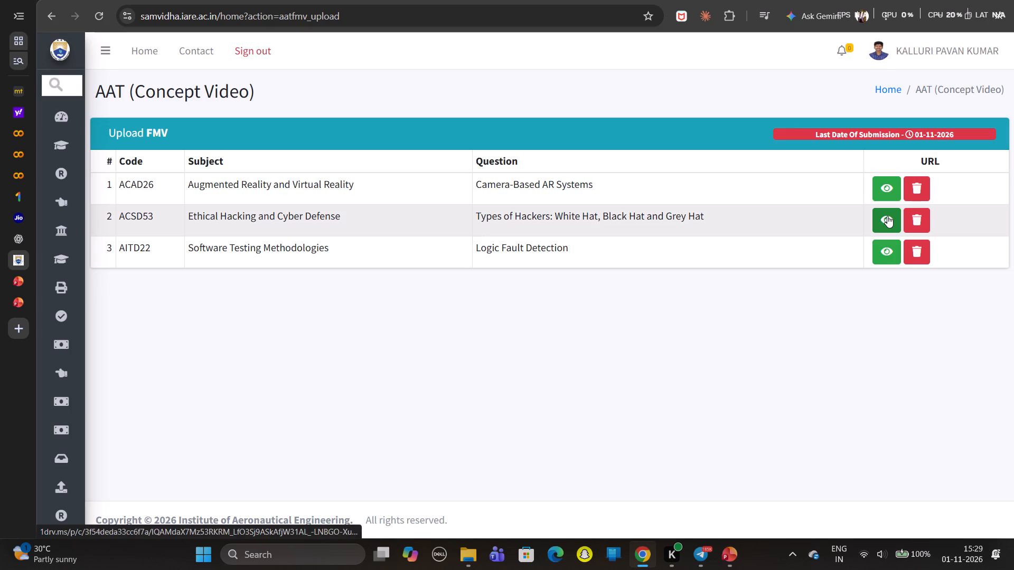
View the submitted ACSD53 link, and briefly play the narration video on the title slide of "ethical aat 2".
click(887, 216)
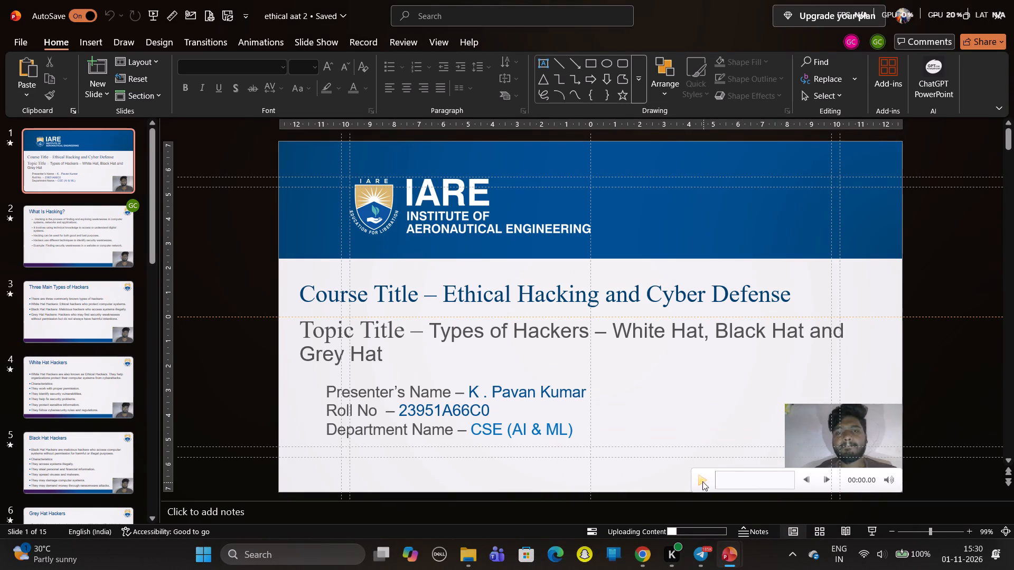
click(701, 480)
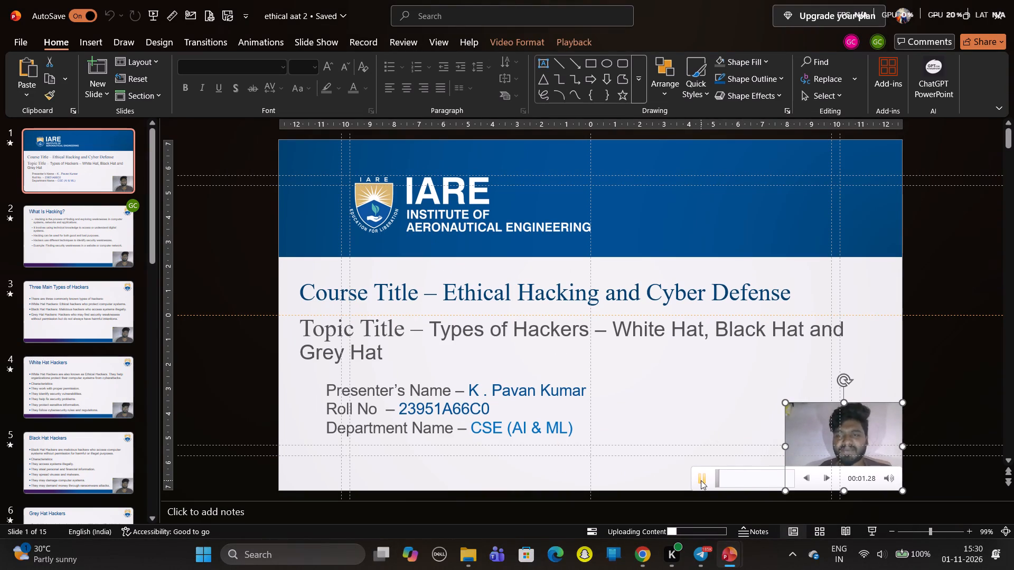
click(701, 480)
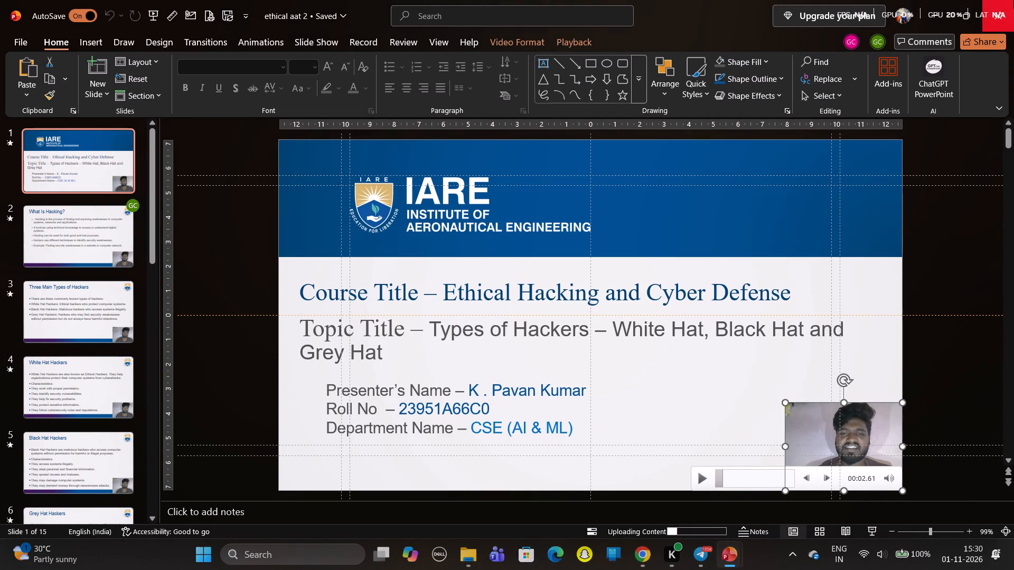
Copy the share link of "ethical aat 2" again and close the sharing window.
click(1001, 36)
click(950, 62)
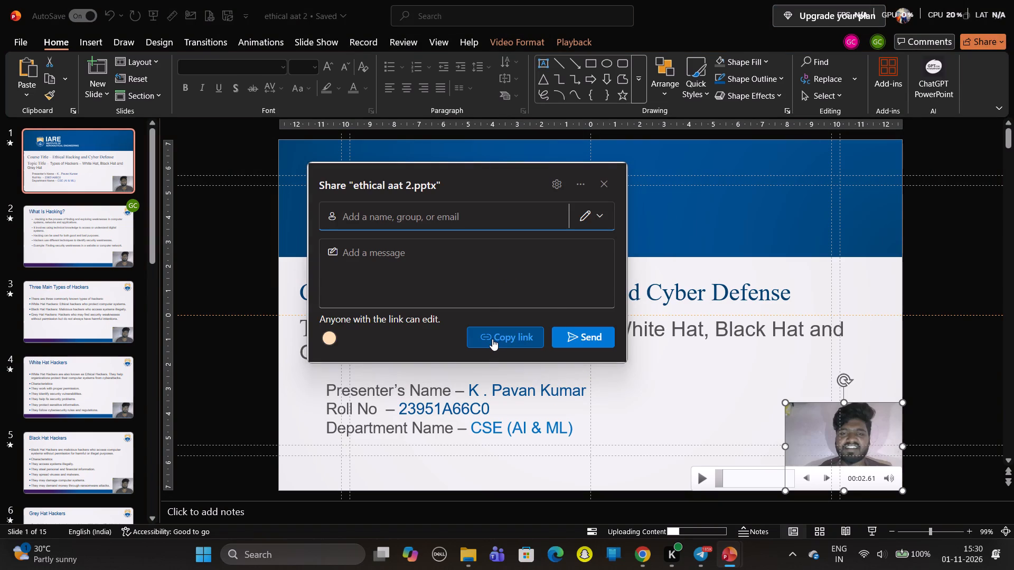
click(492, 339)
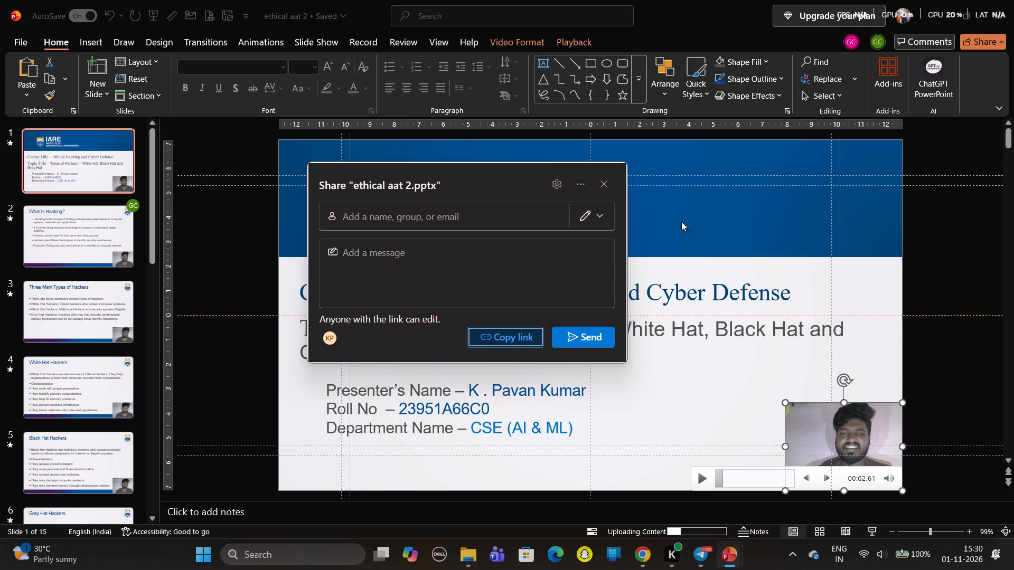
click(608, 180)
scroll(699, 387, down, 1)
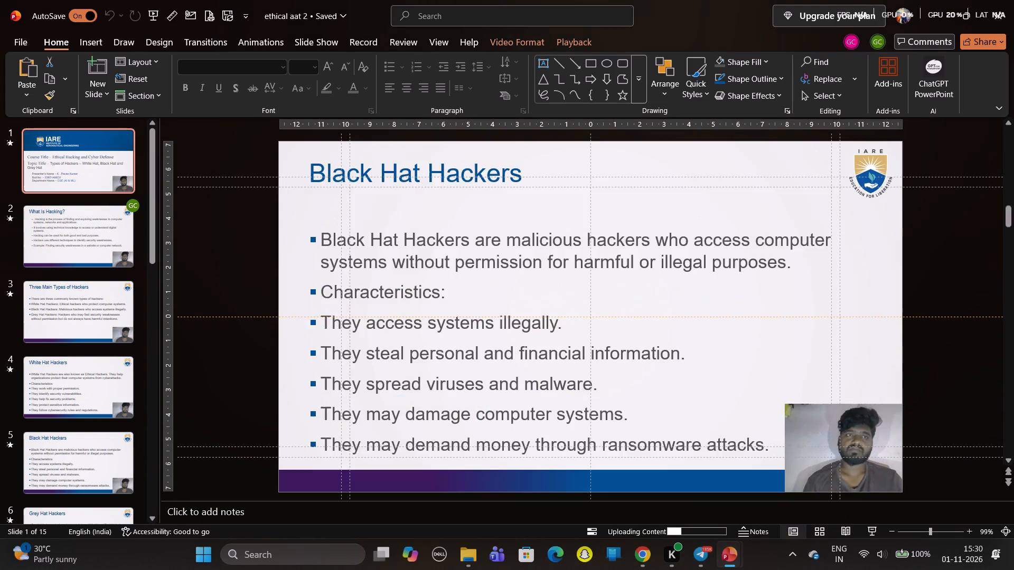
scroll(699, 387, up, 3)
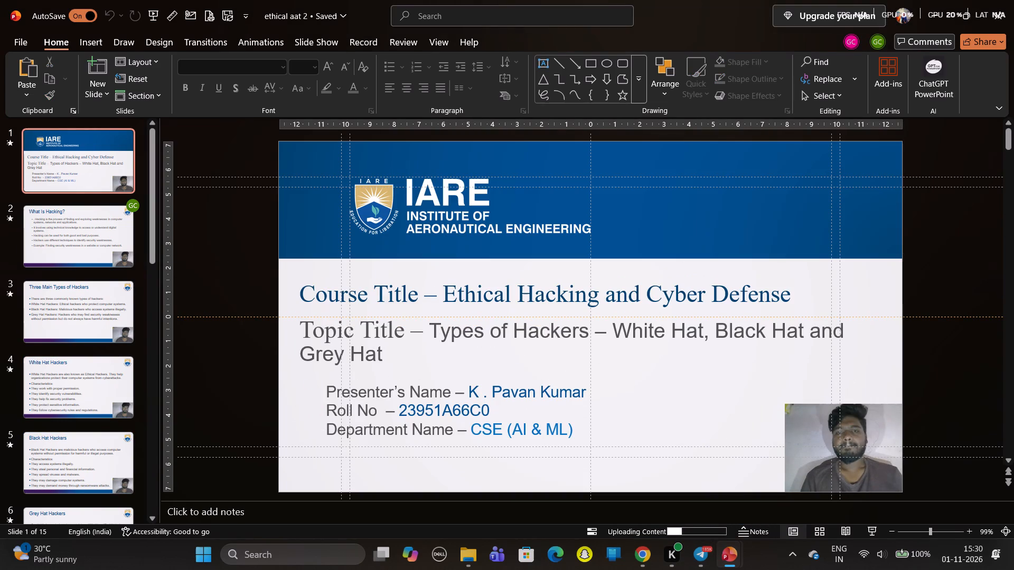
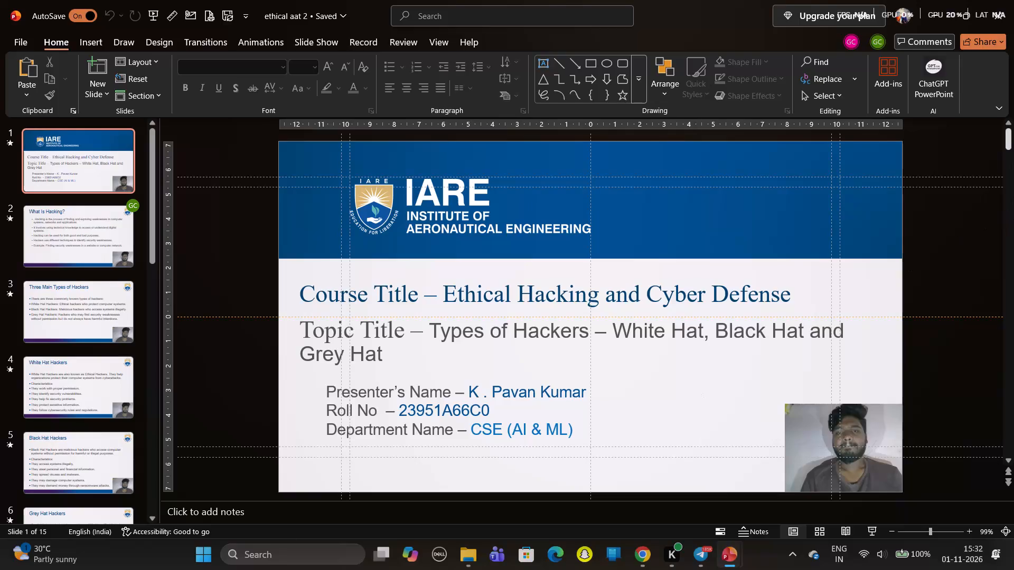
Copy the share link of the "ethical aat 2" presentation once more and close the sharing window.
click(999, 45)
click(942, 68)
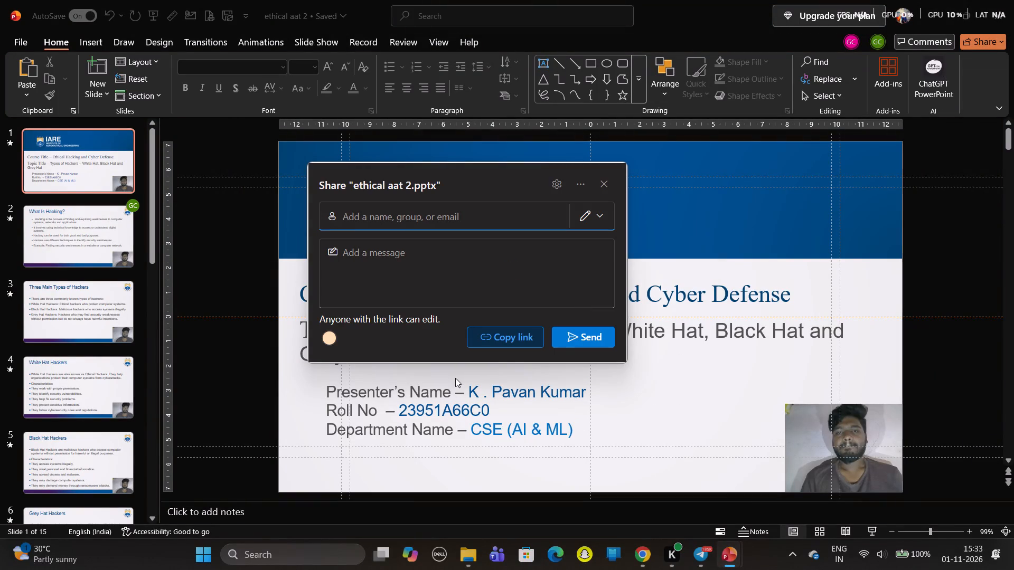
click(514, 342)
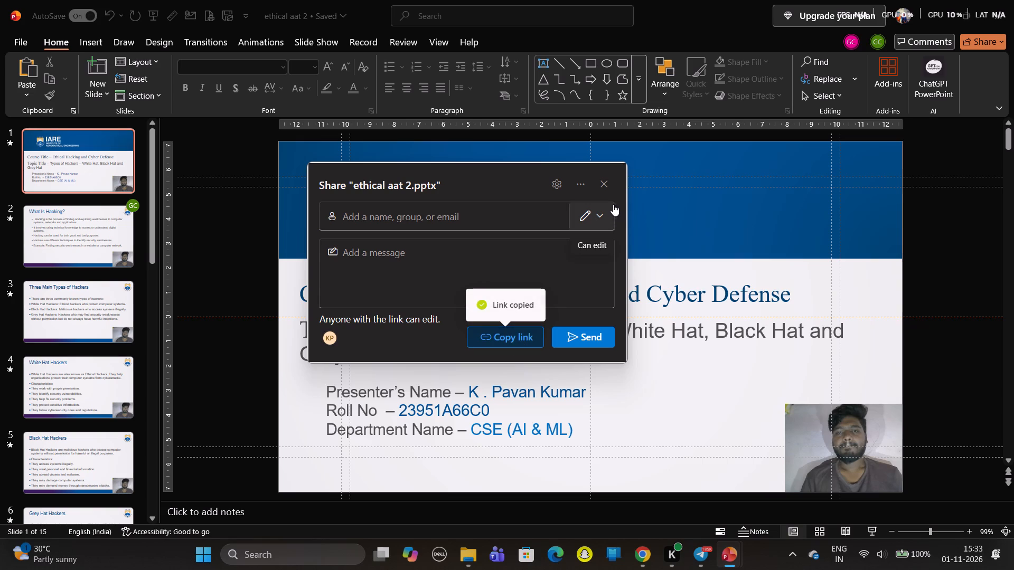
click(611, 193)
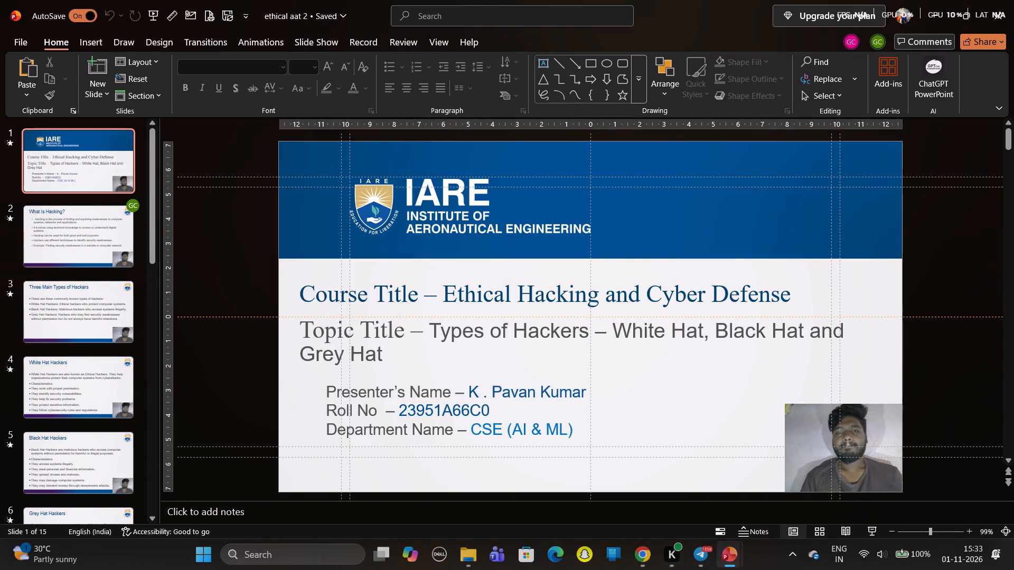
Switch to the Samvidha page in Chrome and delete the existing ACSD53, Ethical Hacking and Cyber Defense submission.
click(643, 558)
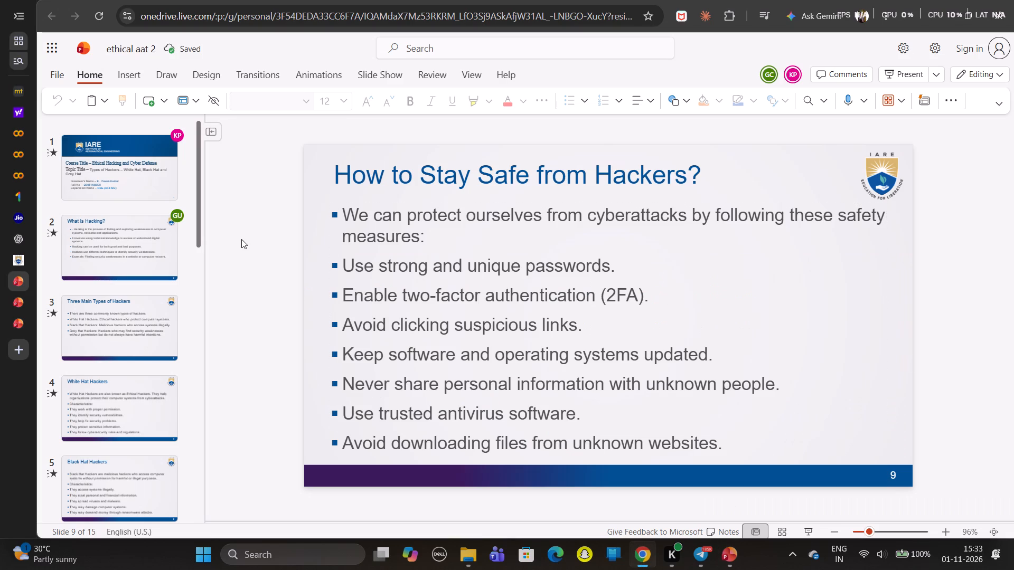
click(41, 256)
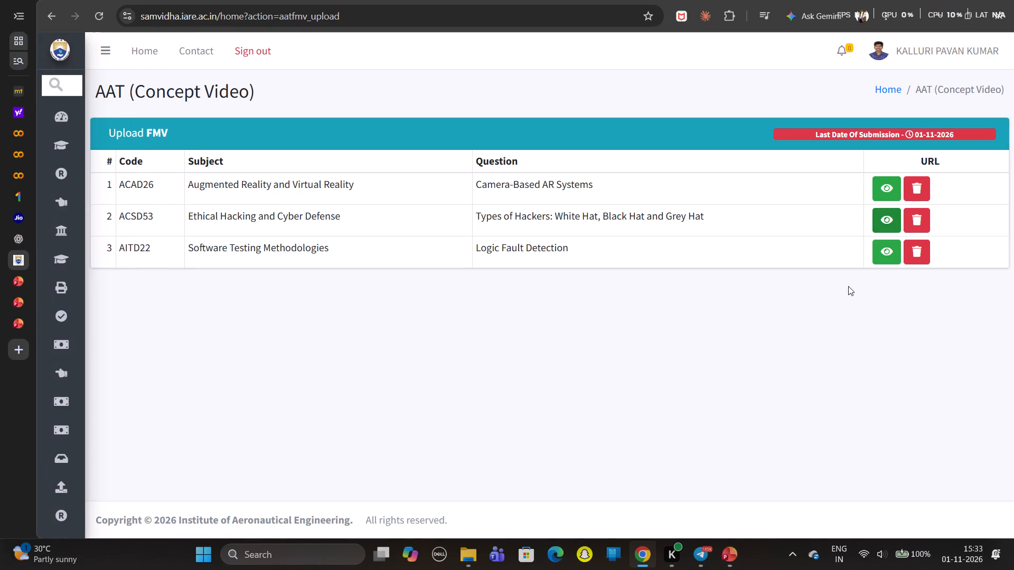
click(913, 221)
click(536, 356)
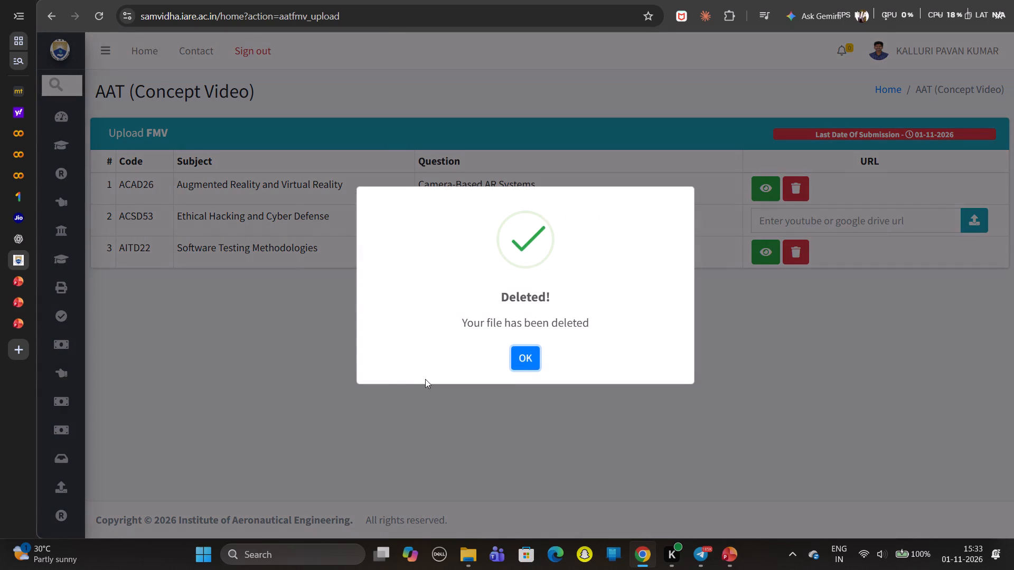
click(537, 358)
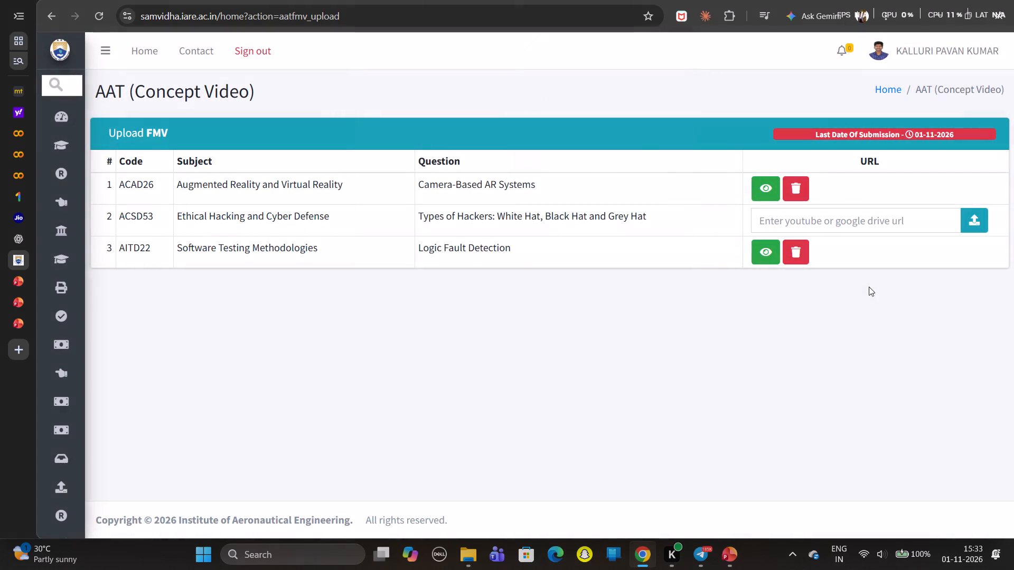
Submit the copied OneDrive link as the URL for ACSD53, Ethical Hacking and Cyber Defense.
click(821, 223)
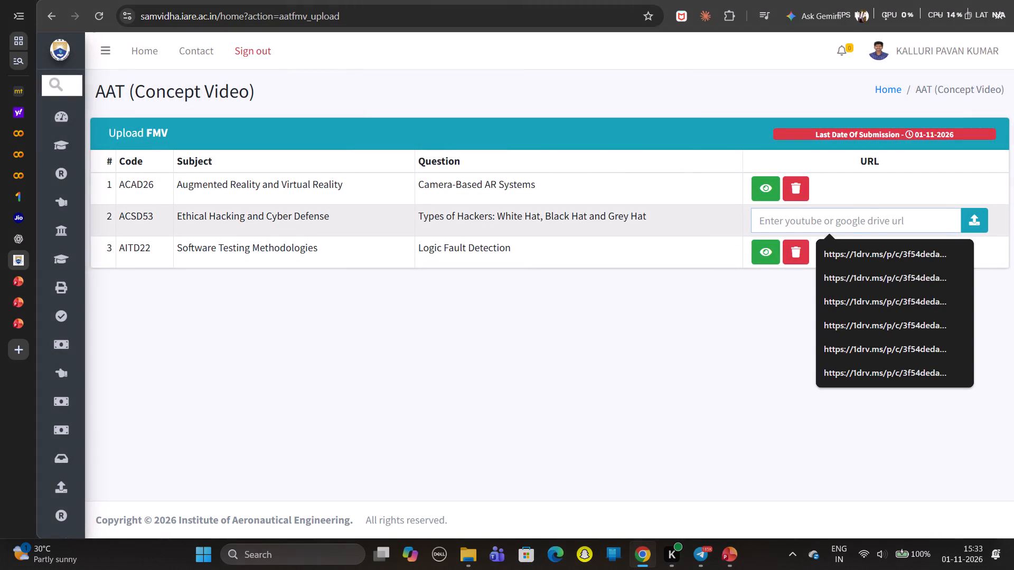
key(ctrl+v)
click(981, 224)
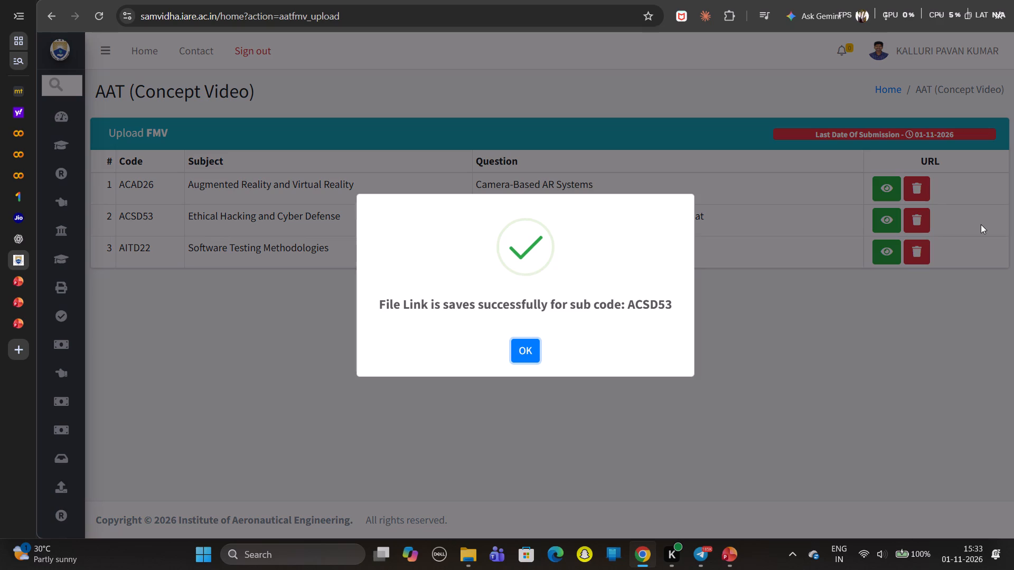
click(522, 356)
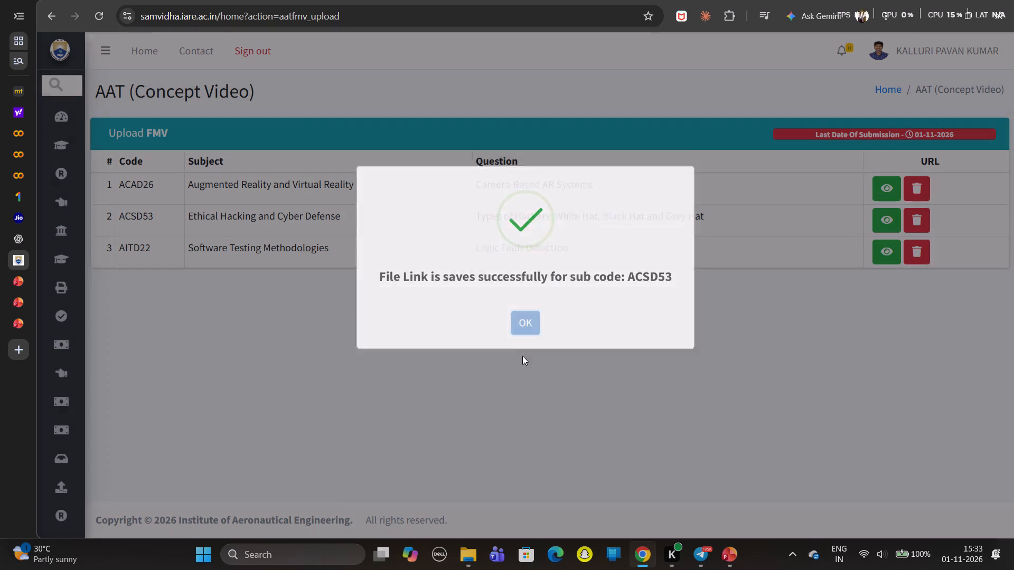
View the submitted ACSD53 link and check the first four slides of "ethical aat 2" for their narration videos.
click(890, 216)
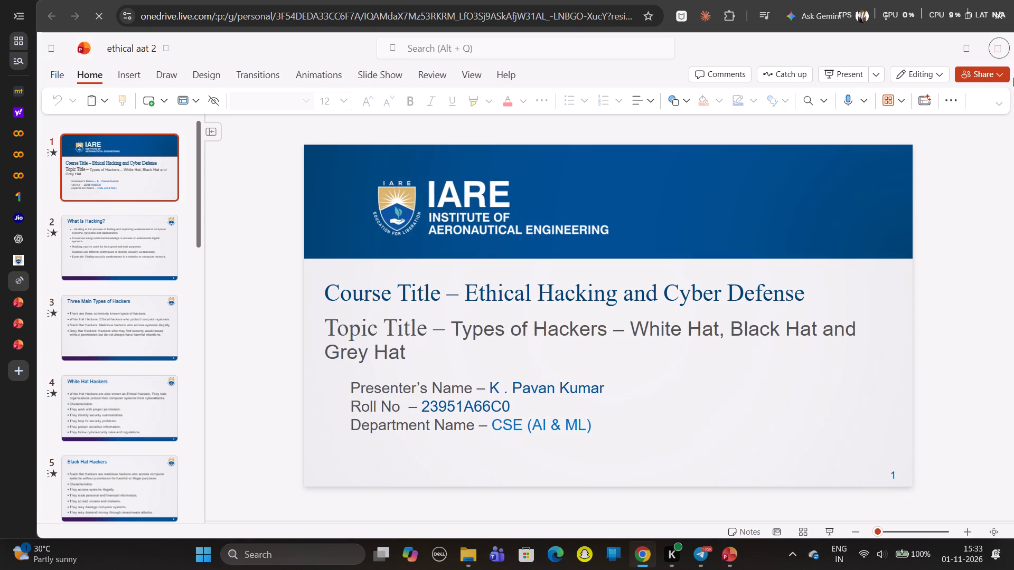
click(214, 101)
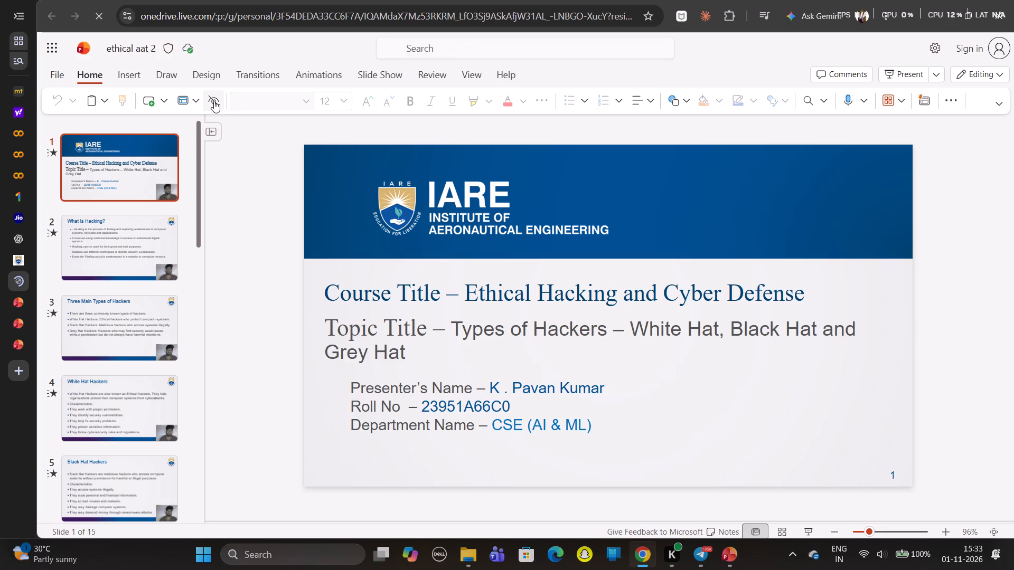
click(111, 191)
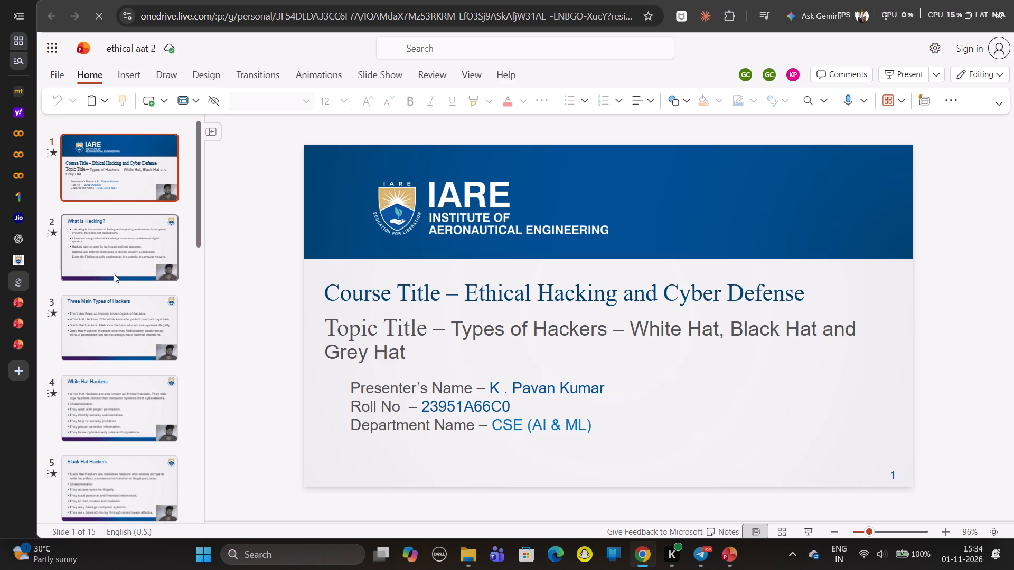
click(114, 273)
click(118, 195)
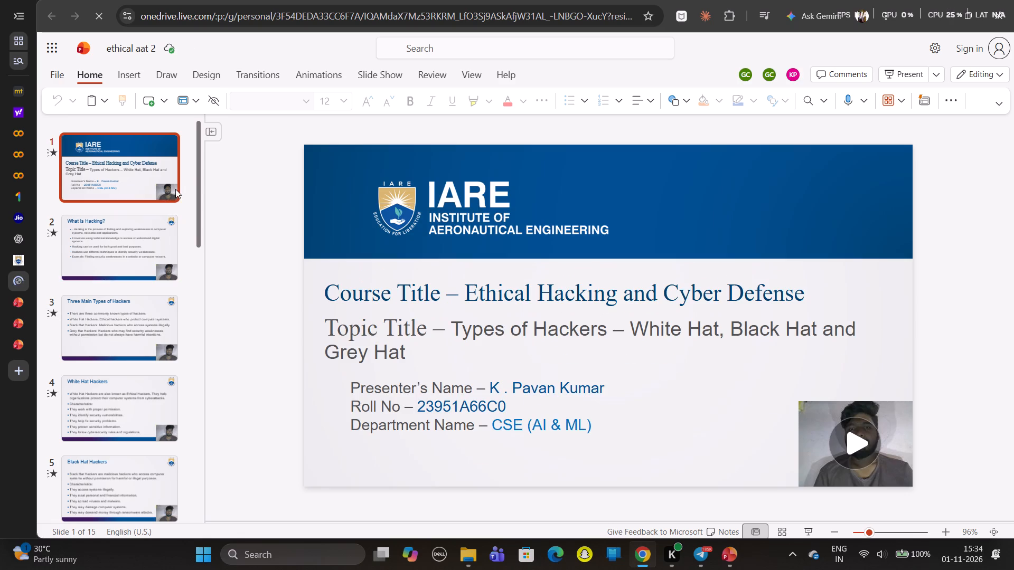
click(126, 278)
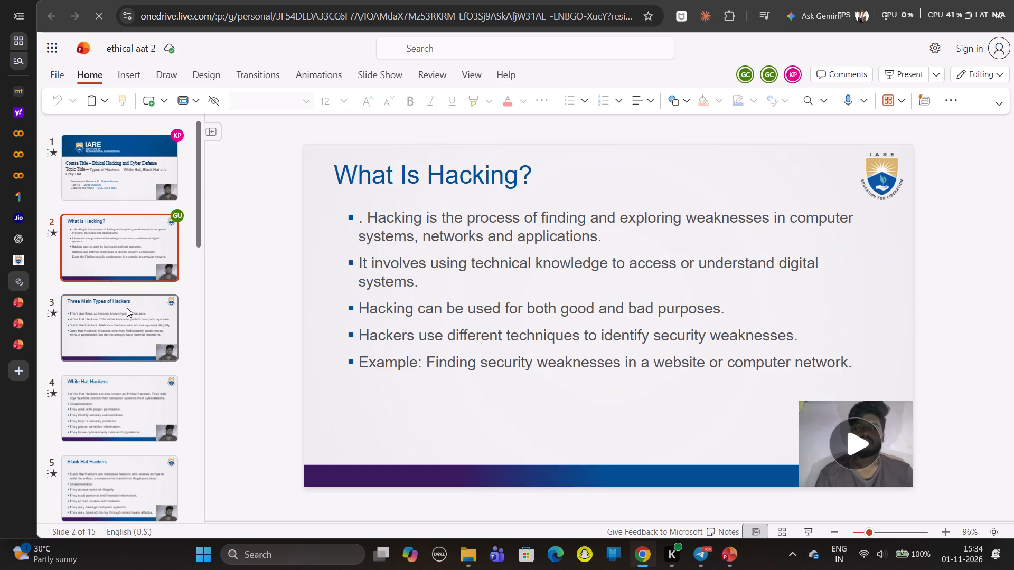
click(110, 339)
scroll(110, 339, down, 1)
click(107, 364)
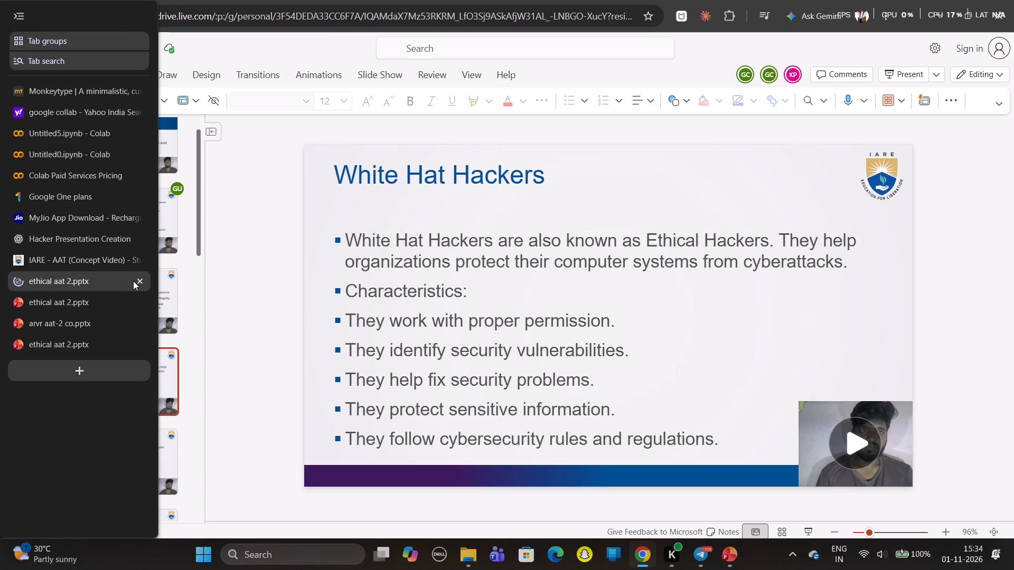
Close all the open browser tabs showing the "ethical aat 2.pptx" and "arvr aat-2 co.pptx" presentations.
click(139, 277)
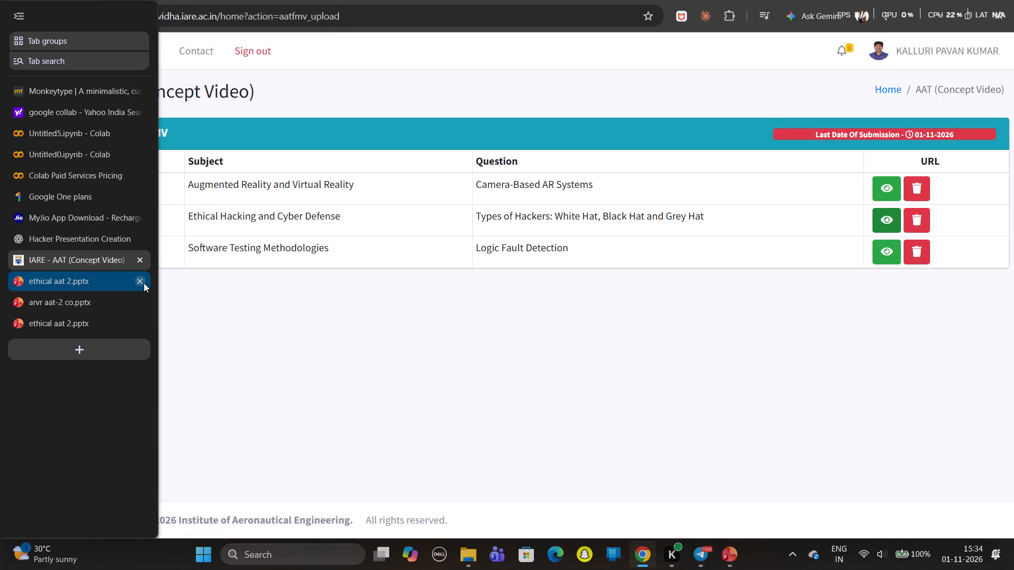
click(144, 283)
click(140, 283)
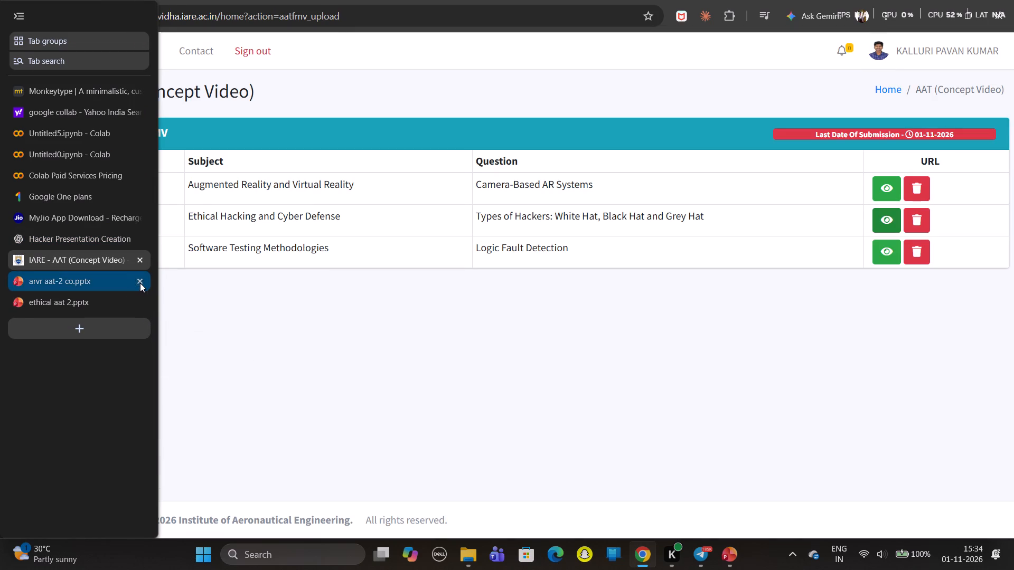